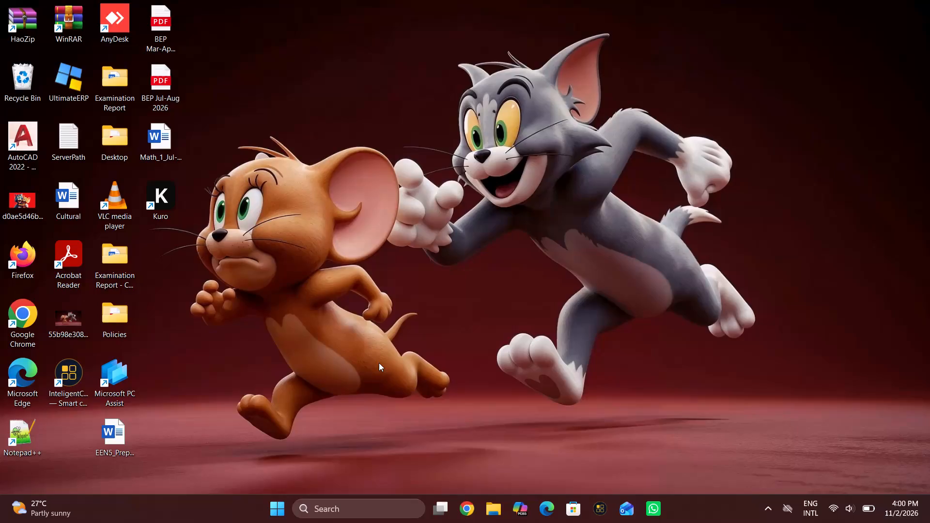
Browse to the Nym folder inside the Nicy folder on New Volume (D:).
{"action": "key", "text": "super+e"}
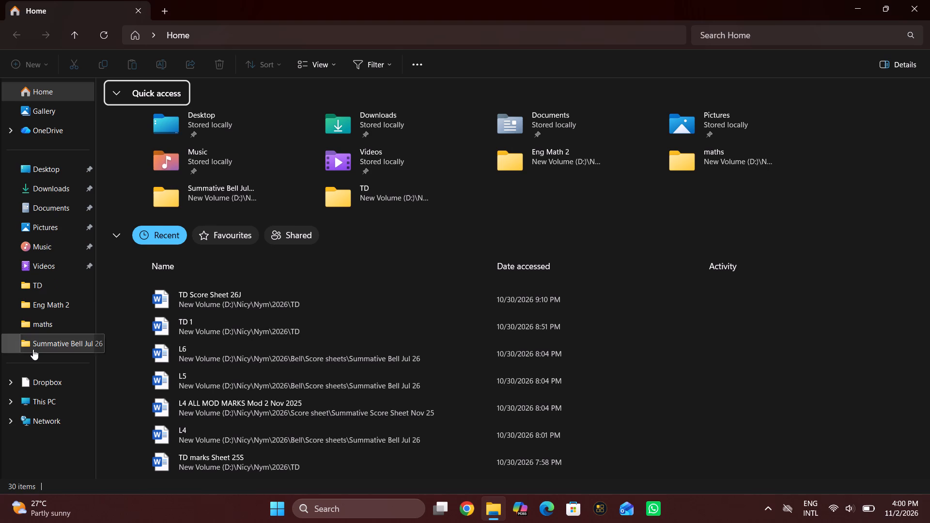
{"action": "left_click", "coordinate": [46, 402]}
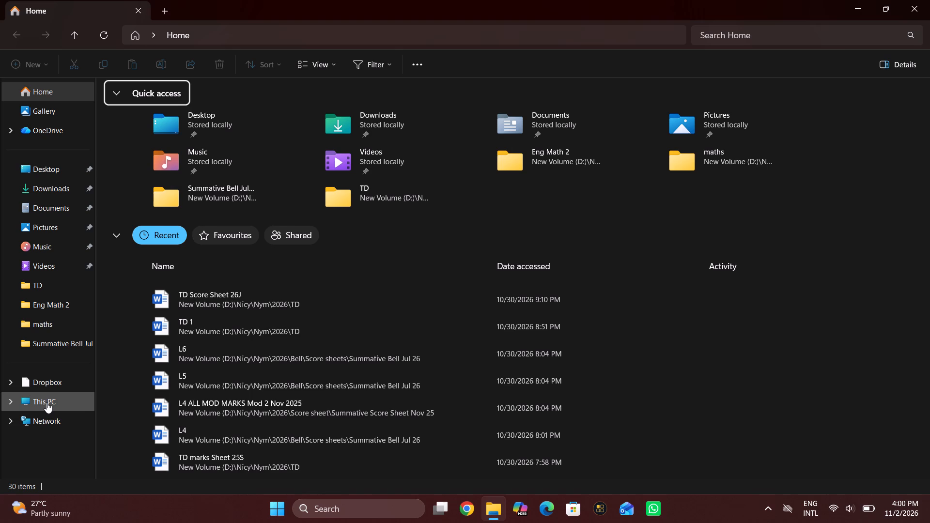
{"action": "double_click", "coordinate": [316, 118]}
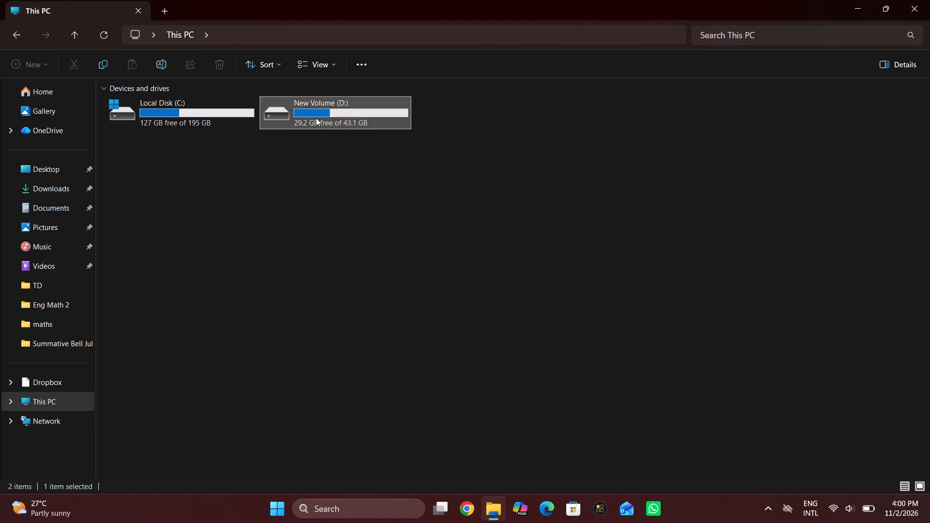
{"action": "double_click", "coordinate": [248, 127]}
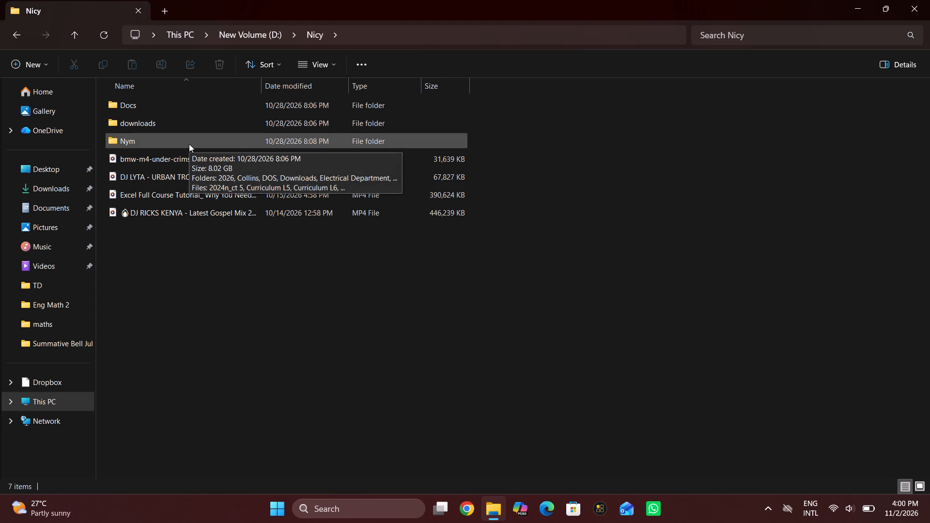
{"action": "double_click", "coordinate": [189, 144]}
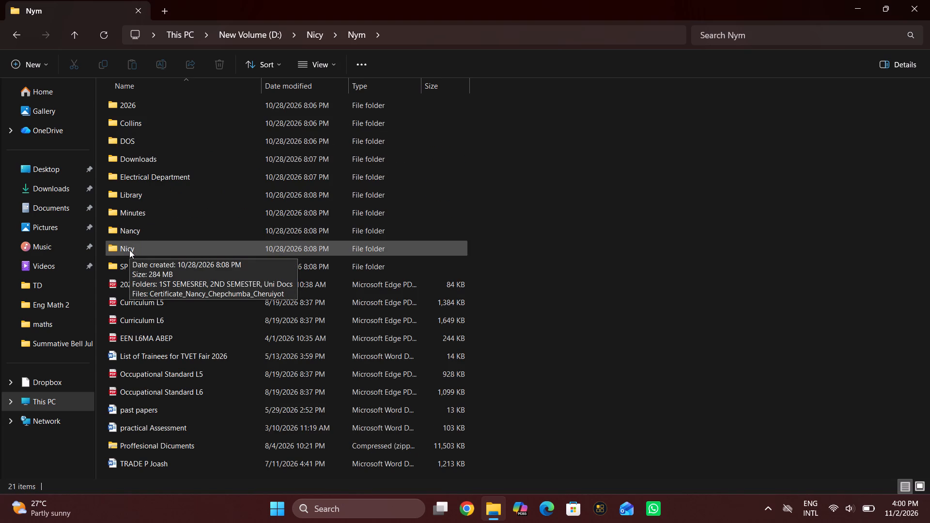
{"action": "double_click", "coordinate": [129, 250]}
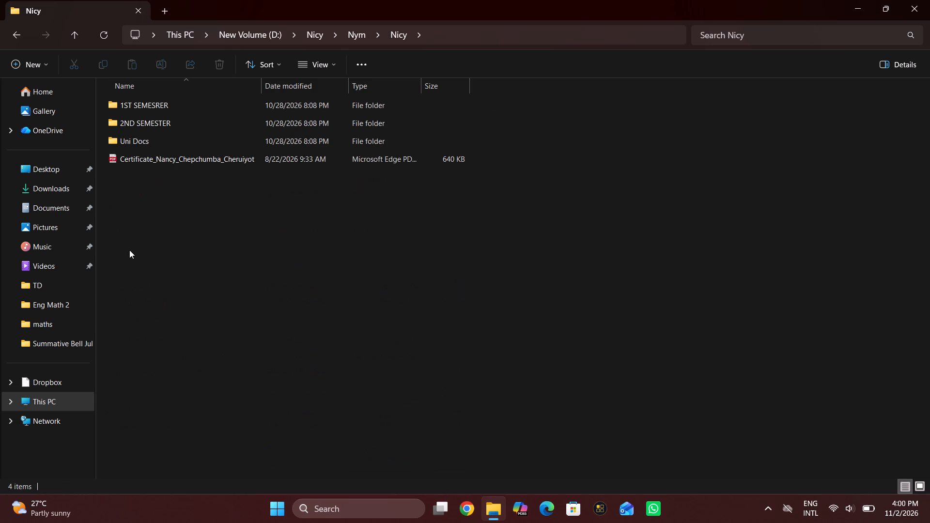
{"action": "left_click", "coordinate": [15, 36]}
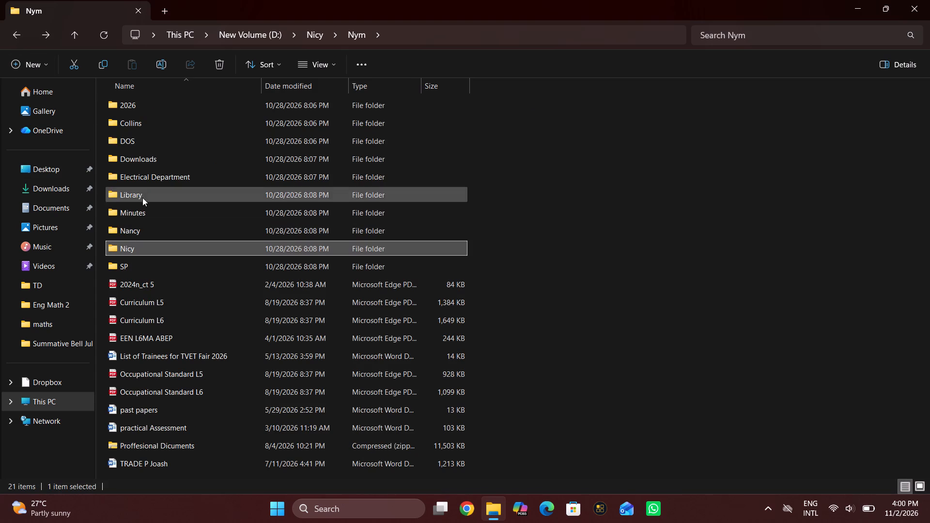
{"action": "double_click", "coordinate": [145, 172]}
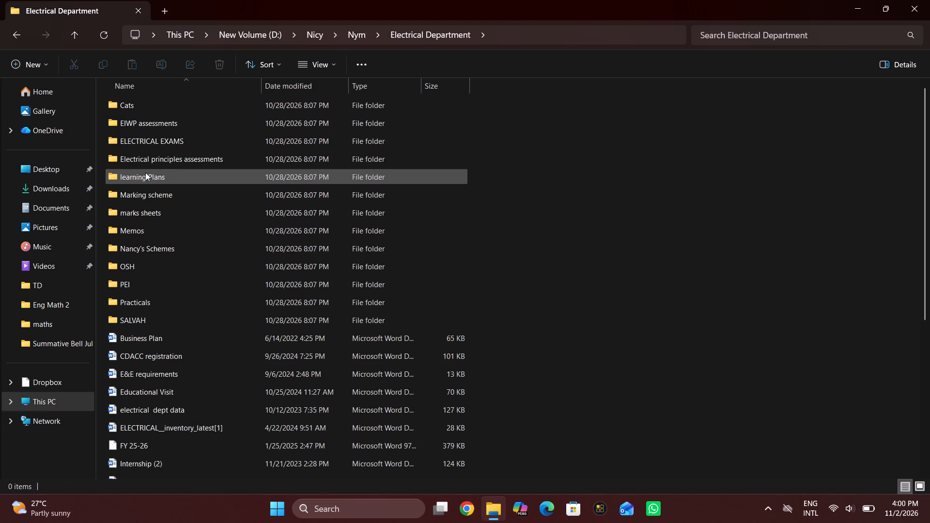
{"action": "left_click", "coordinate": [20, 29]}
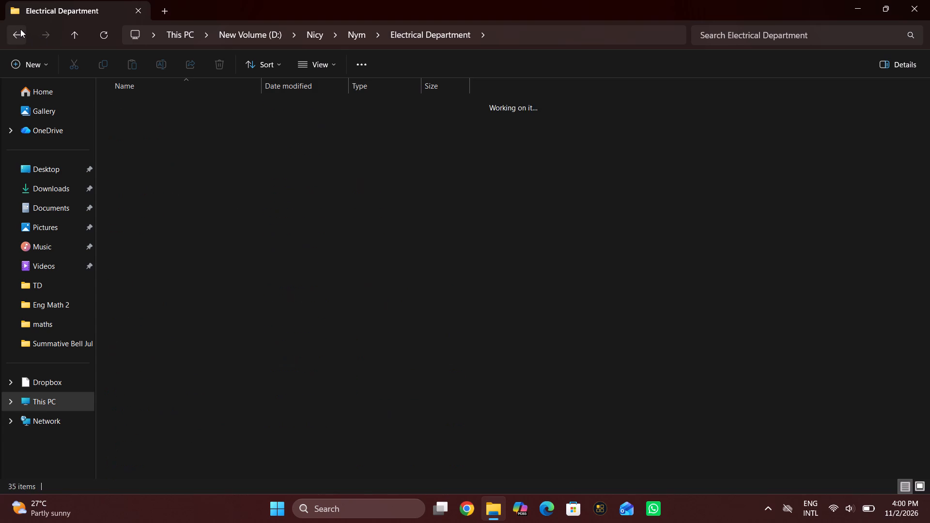
Open the Summative Bell Jul 26 folder, found under 2026, Bell, Score sheets.
{"action": "double_click", "coordinate": [135, 109]}
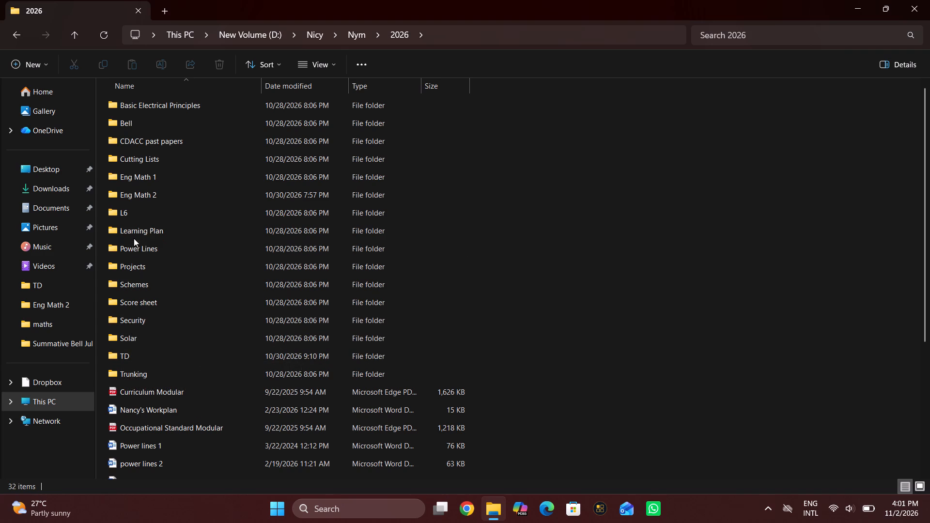
{"action": "double_click", "coordinate": [131, 124]}
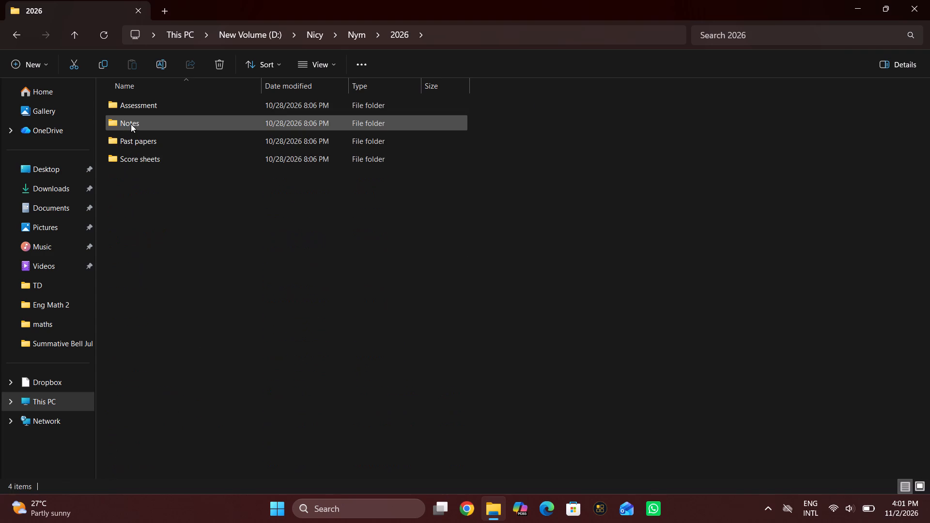
{"action": "double_click", "coordinate": [155, 154]}
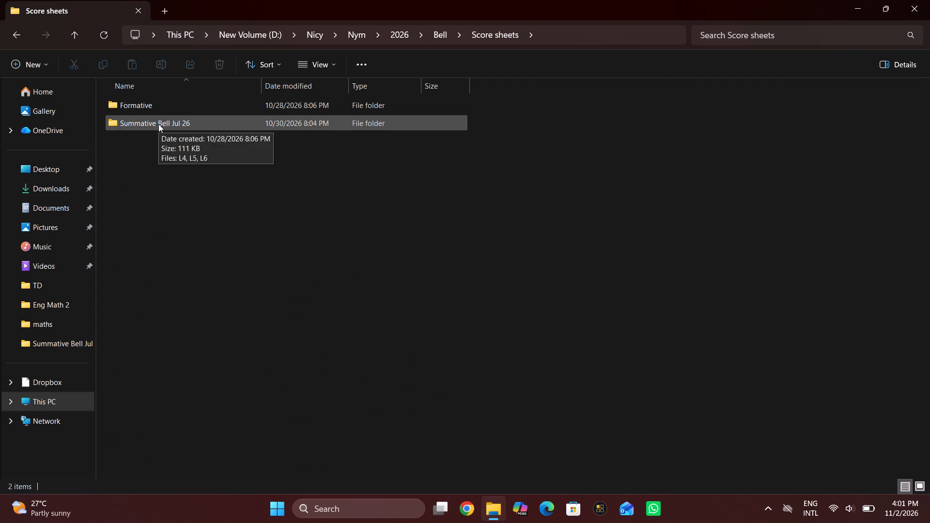
{"action": "double_click", "coordinate": [158, 124]}
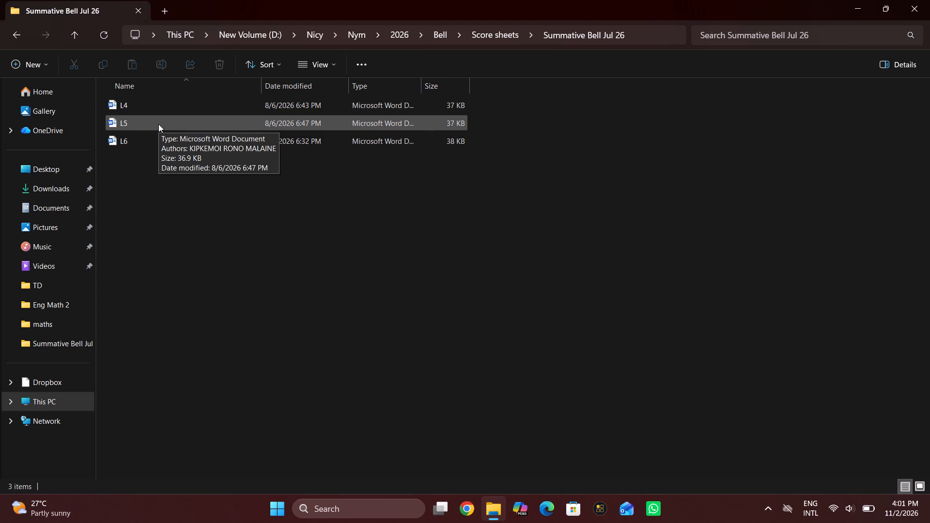
{"action": "left_click", "coordinate": [181, 245]}
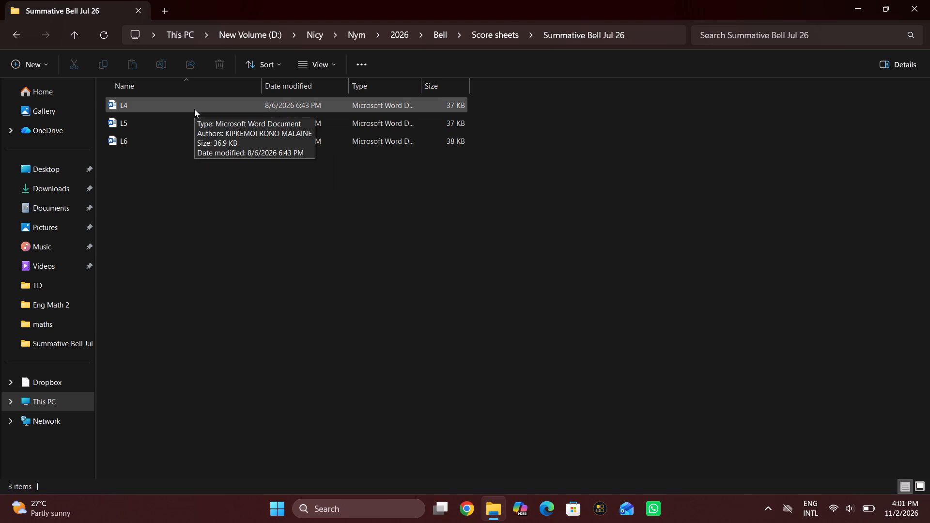
Open the L4 marks sheet in Word, enable editing and look through the page.
{"action": "double_click", "coordinate": [194, 109]}
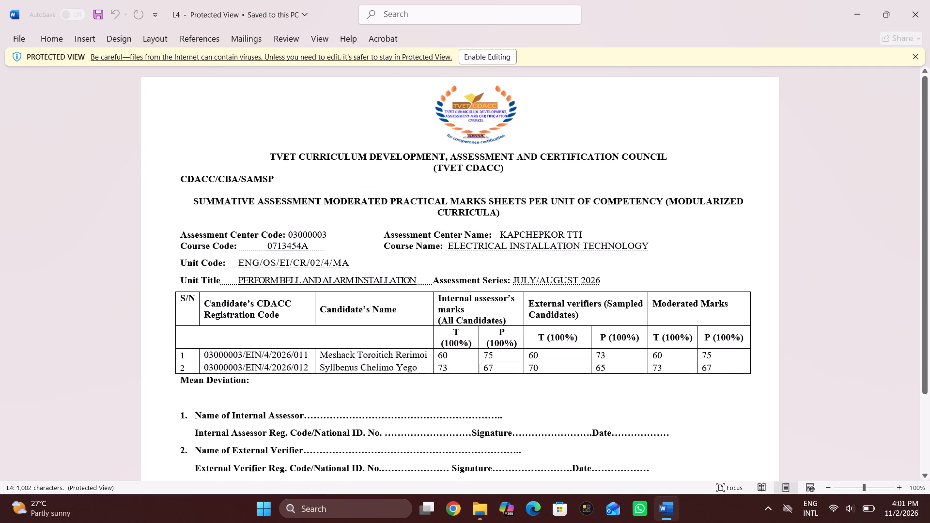
{"action": "scroll", "coordinate": [375, 247], "scroll_direction": "up", "scroll_amount": 1}
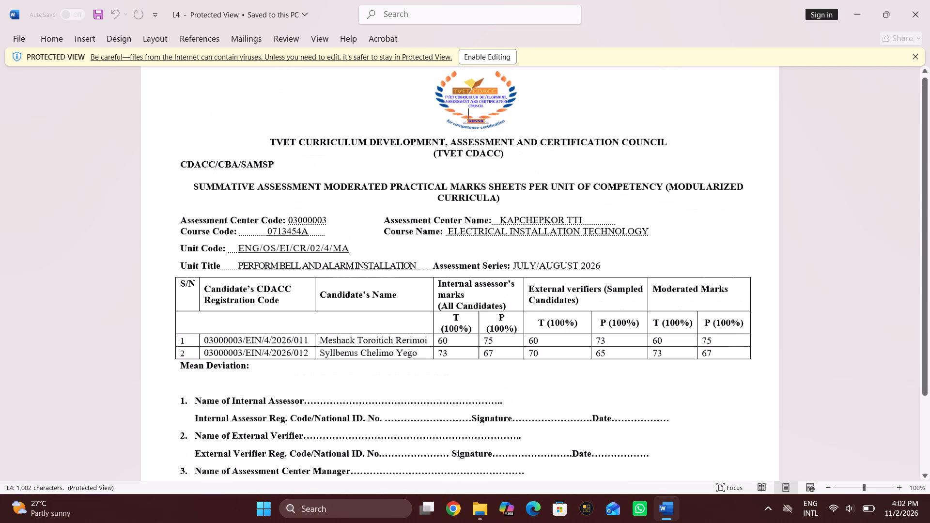
{"action": "left_click", "coordinate": [482, 54]}
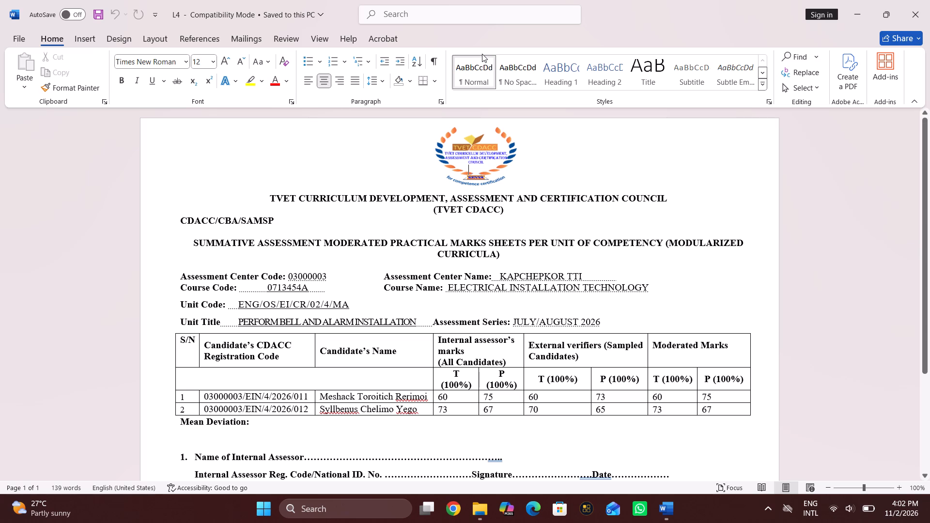
{"action": "scroll", "coordinate": [508, 181], "scroll_direction": "down", "scroll_amount": 7}
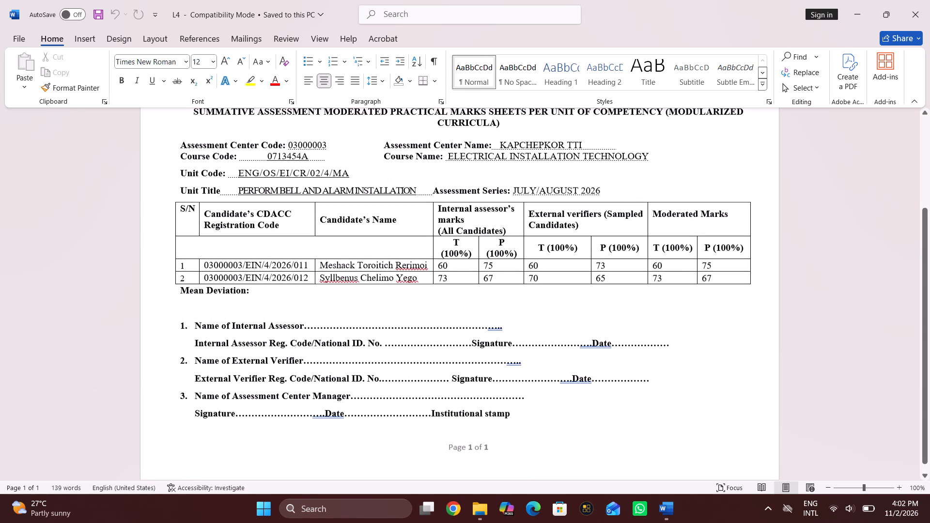
{"action": "scroll", "coordinate": [508, 181], "scroll_direction": "up", "scroll_amount": 3}
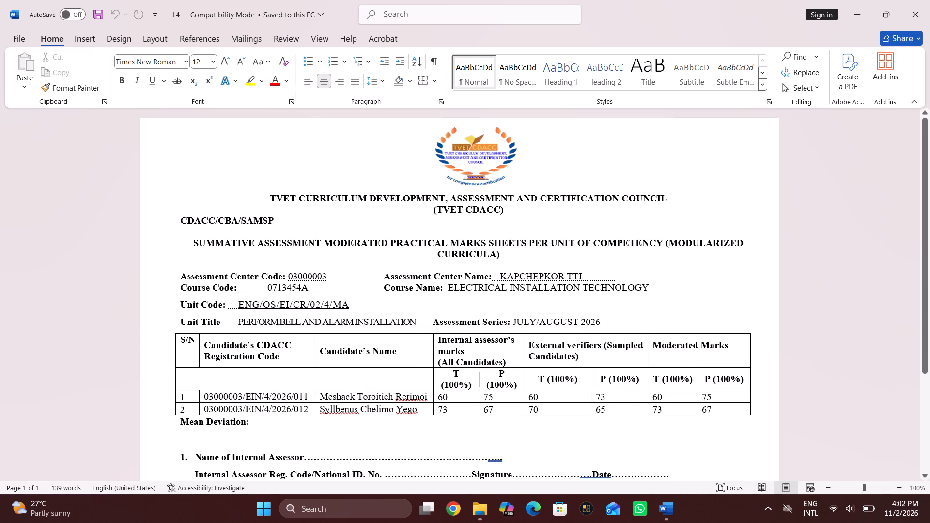
Copy the entire contents of the L4 marks sheet and minimize the document.
{"action": "key", "text": "ctrl+a"}
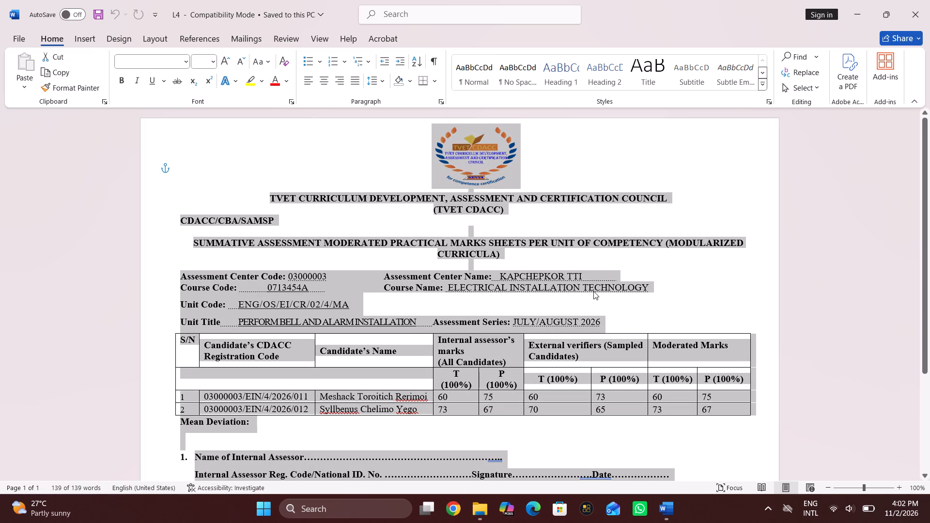
{"action": "key", "text": "ctrl+c"}
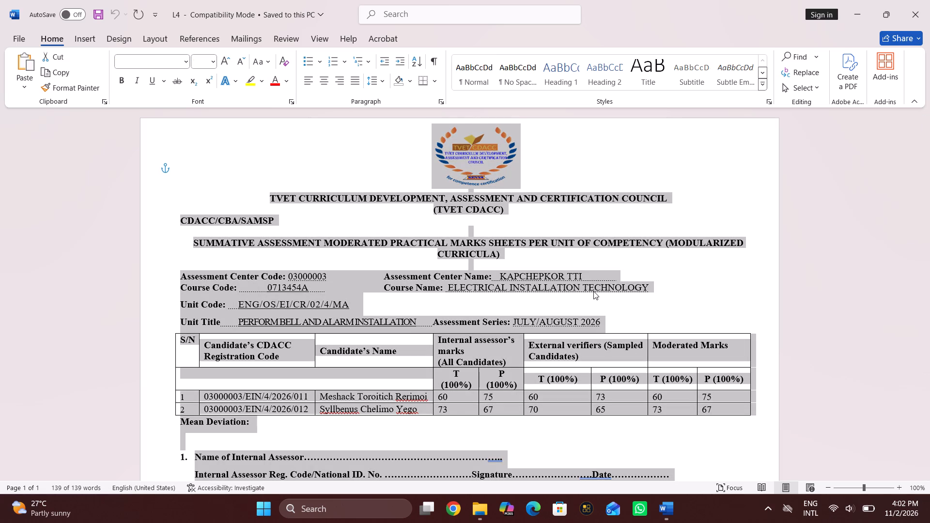
{"action": "left_click", "coordinate": [593, 291]}
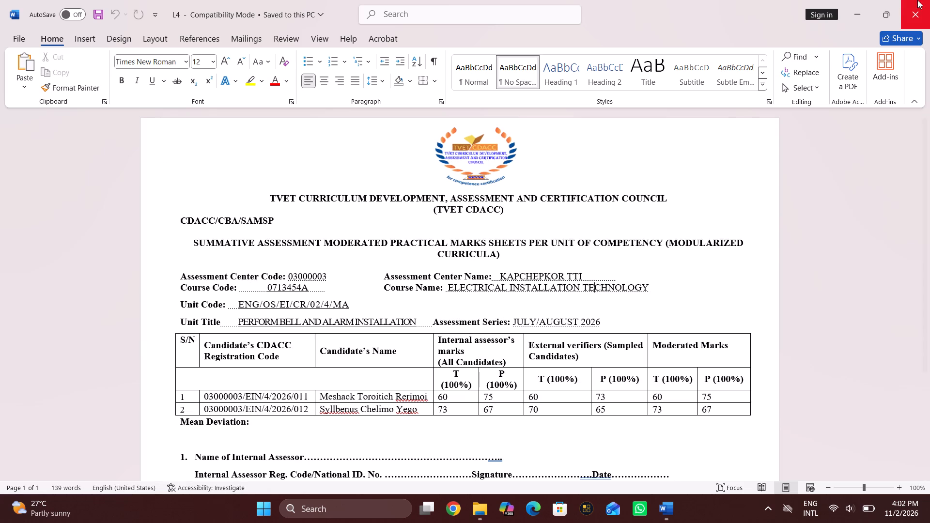
{"action": "left_click", "coordinate": [848, 17]}
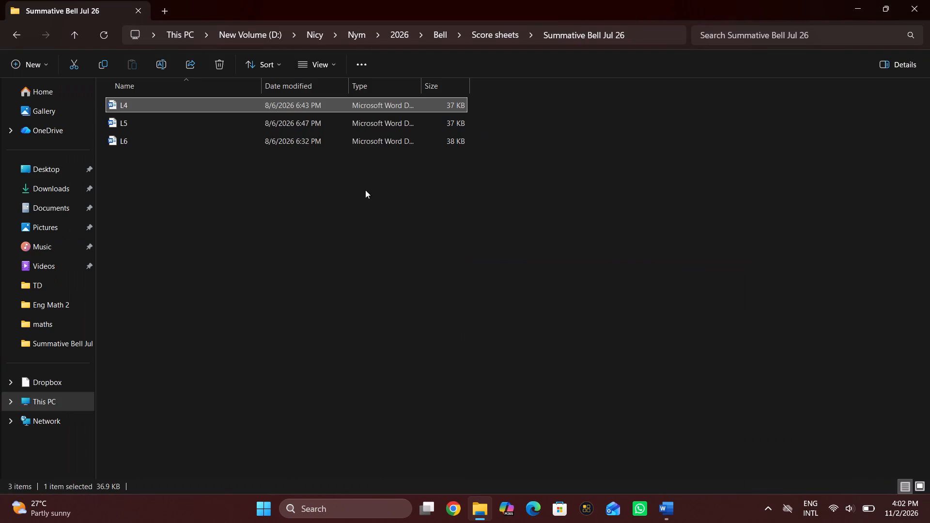
Create a new folder inside Score sheets and enter Summative Nov-Dec 26 as its name.
{"action": "left_click", "coordinate": [172, 185]}
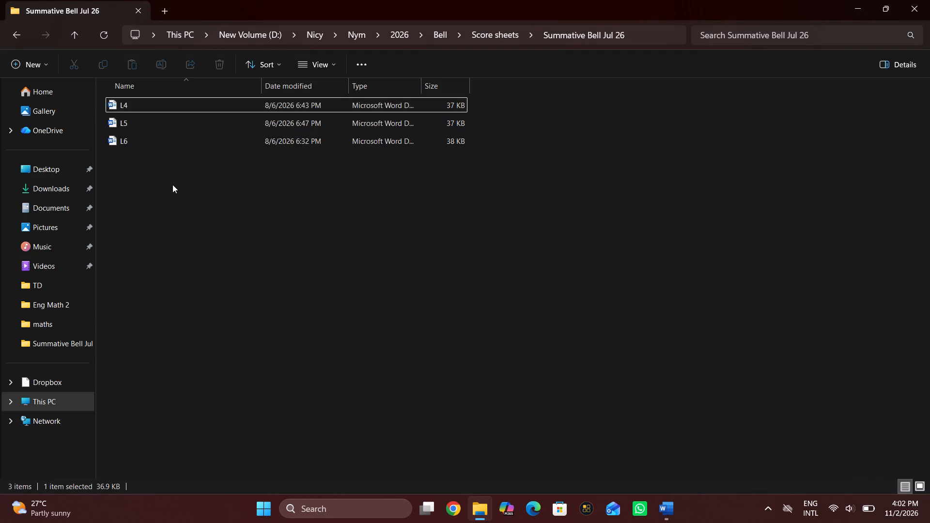
{"action": "right_click", "coordinate": [172, 185]}
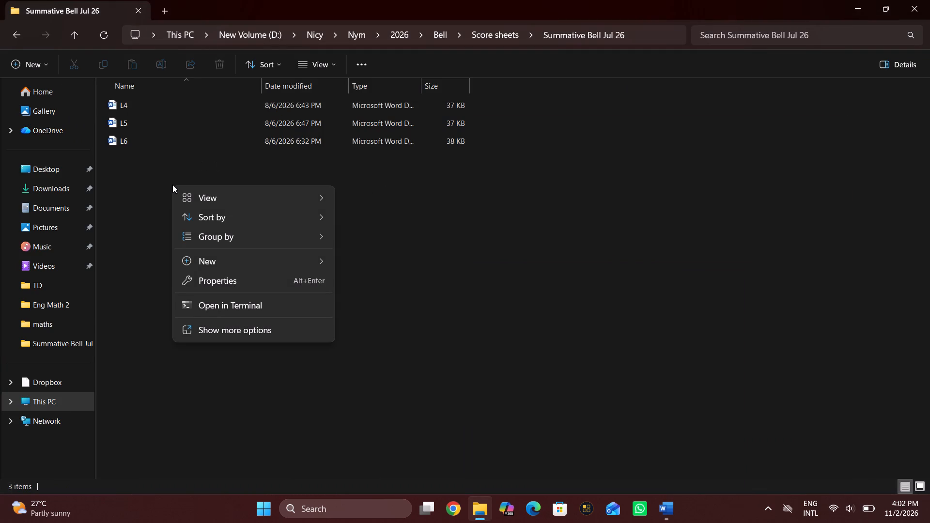
{"action": "left_click", "coordinate": [17, 35]}
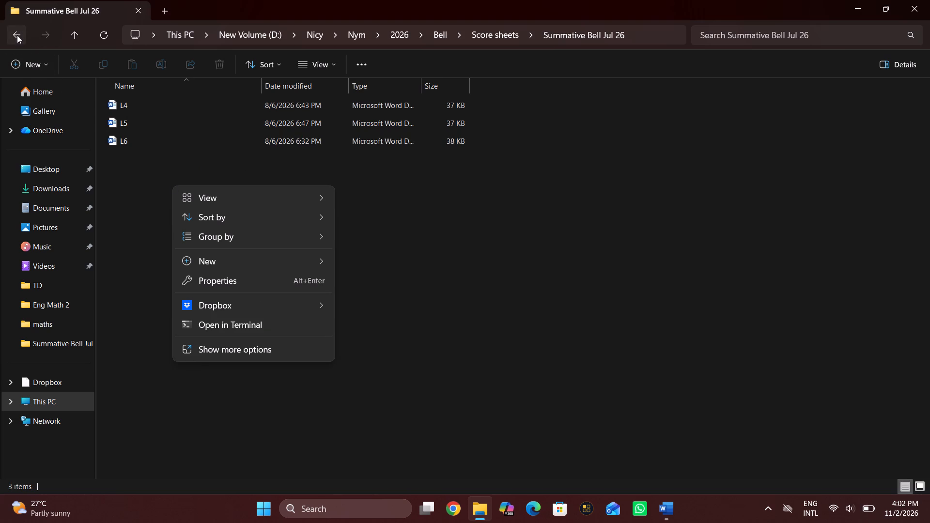
{"action": "right_click", "coordinate": [169, 166]}
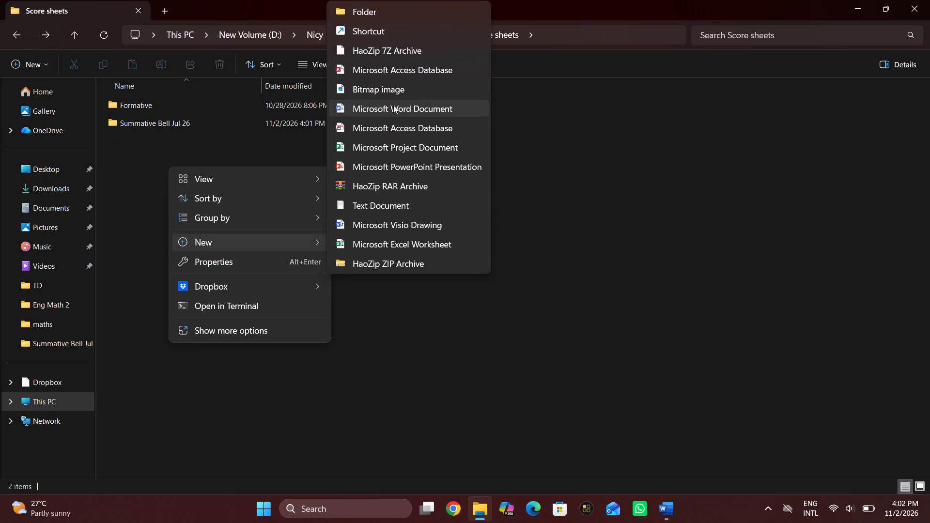
{"action": "left_click", "coordinate": [373, 14]}
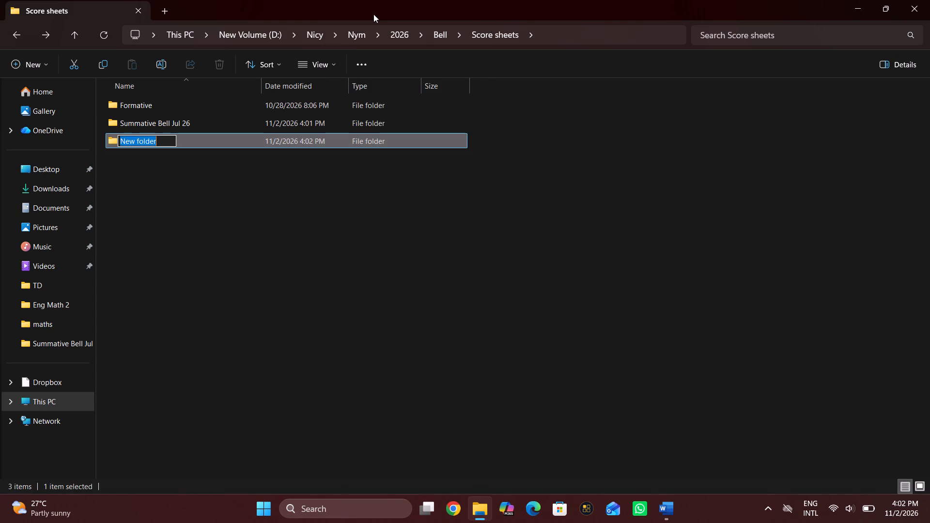
{"action": "type", "text": "Summative"}
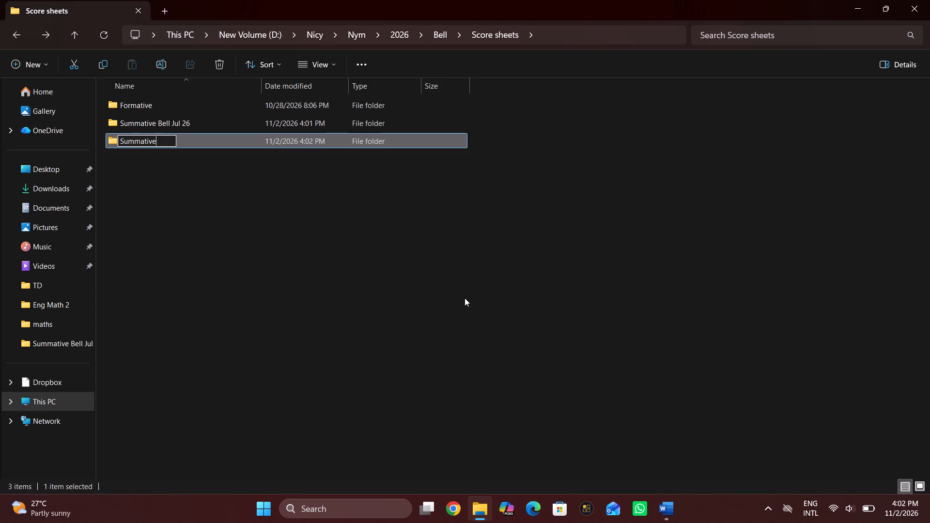
{"action": "key", "text": "space"}
{"action": "type", "text": "Jul/"}
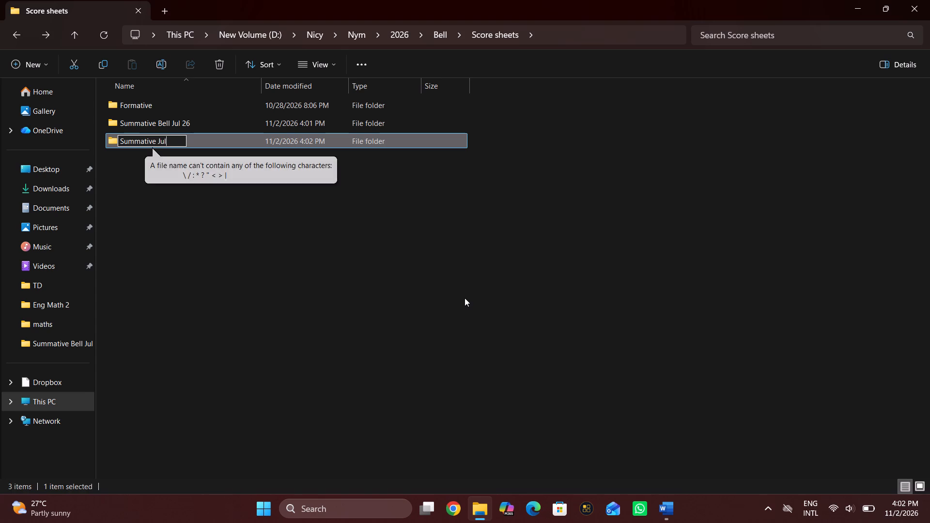
{"action": "key", "text": "minus"}
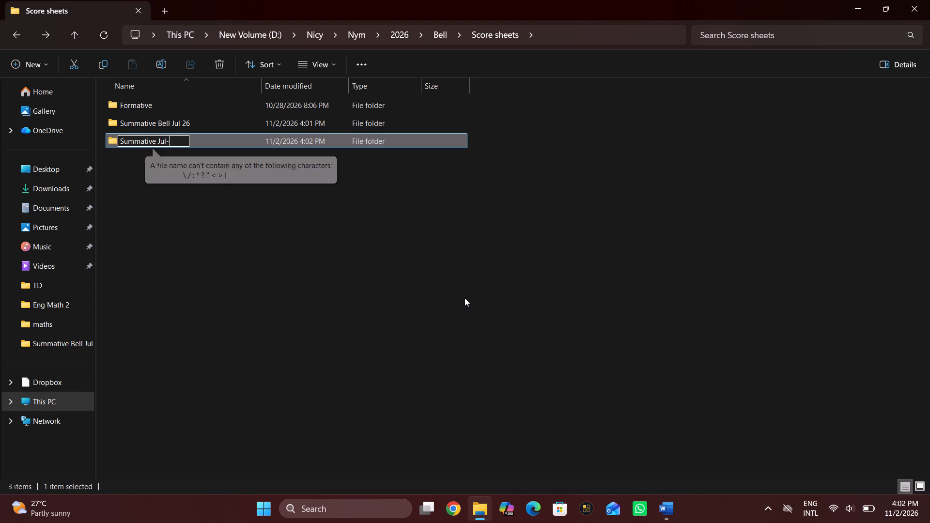
{"action": "key", "text": "shift+a"}
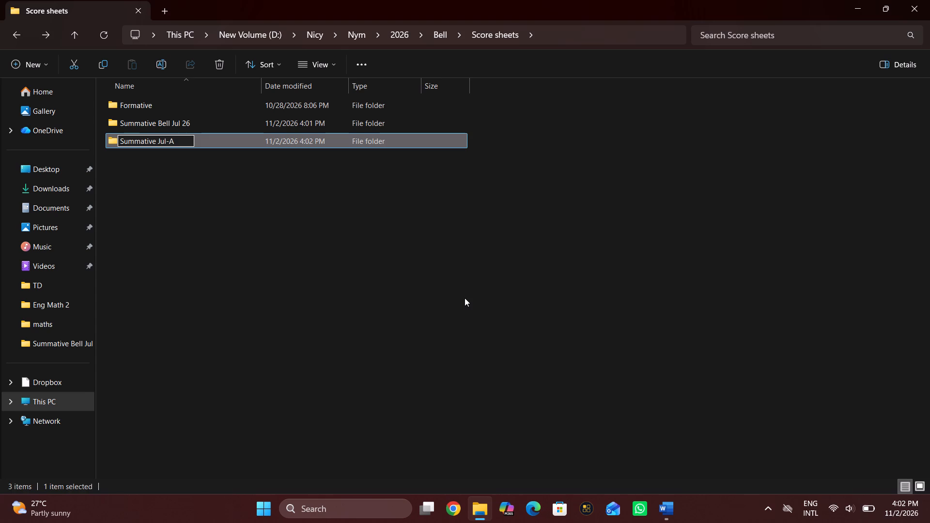
{"action": "key", "text": "BackSpace"}
{"action": "key", "text": "BackSpace"}
{"action": "key", "text": "BackSpace"}
{"action": "key", "text": "BackSpace"}
{"action": "key", "text": "BackSpace"}
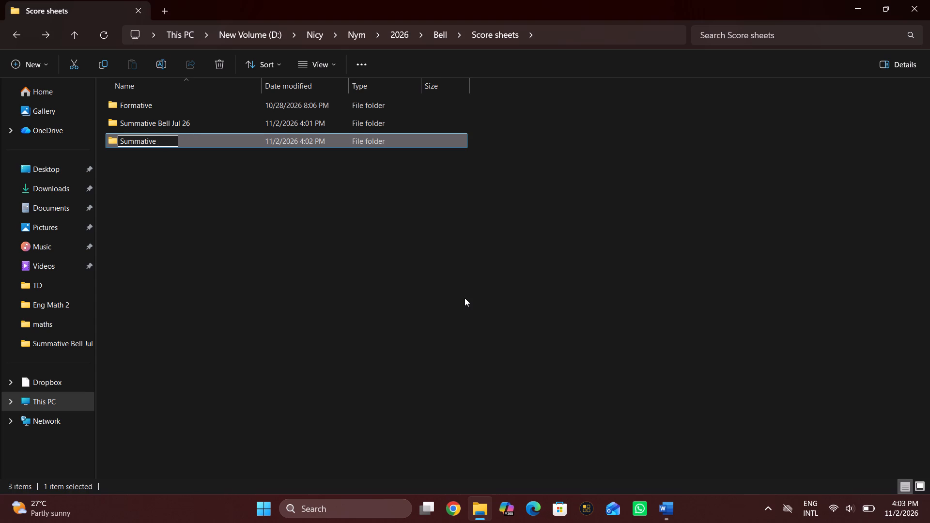
{"action": "key", "text": "shift+n"}
{"action": "type", "text": "ov"}
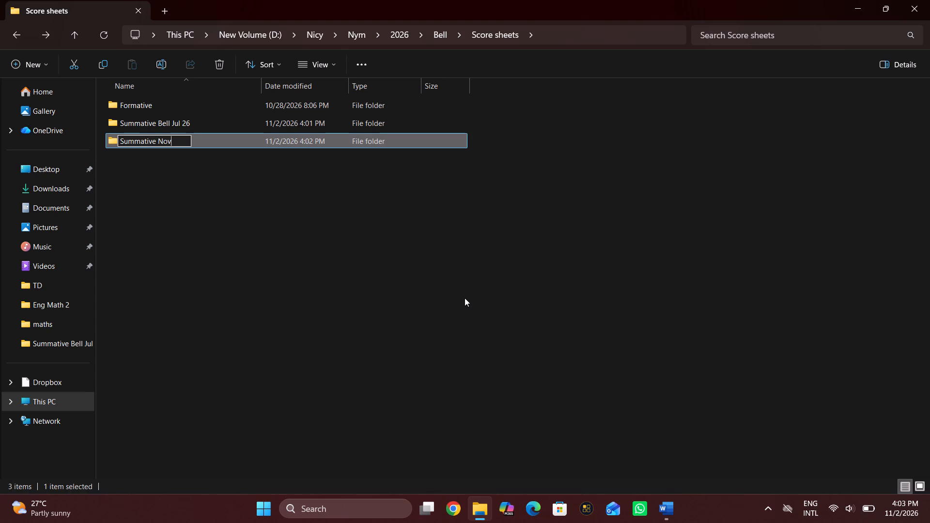
{"action": "key", "text": "minus"}
{"action": "type", "text": "Dec"}
{"action": "key", "text": "space"}
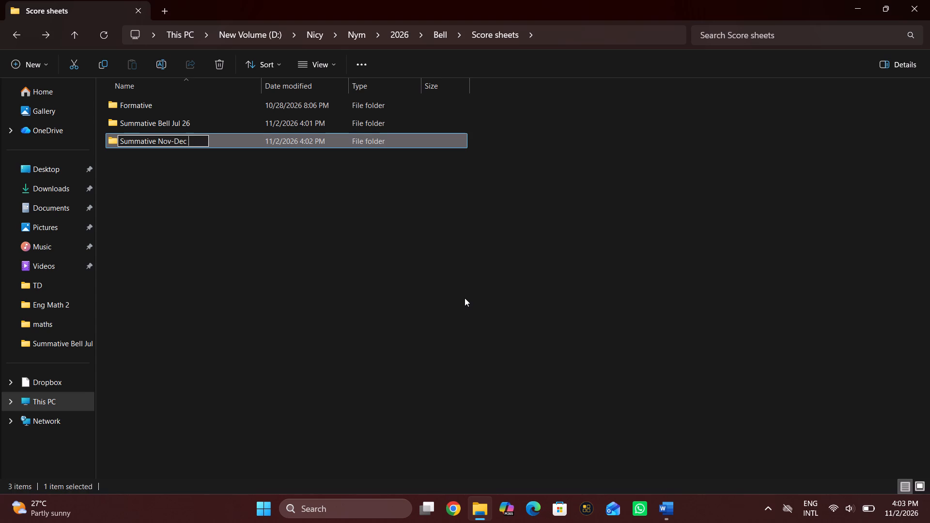
{"action": "type", "text": "26"}
Change the new folder's name to Formative Nov-Dec 26.
{"action": "left_click", "coordinate": [134, 141]}
{"action": "key", "text": "BackSpace"}
{"action": "key", "text": "BackSpace"}
{"action": "key", "text": "BackSpace"}
{"action": "type", "text": "For"}
{"action": "left_click", "coordinate": [196, 135]}
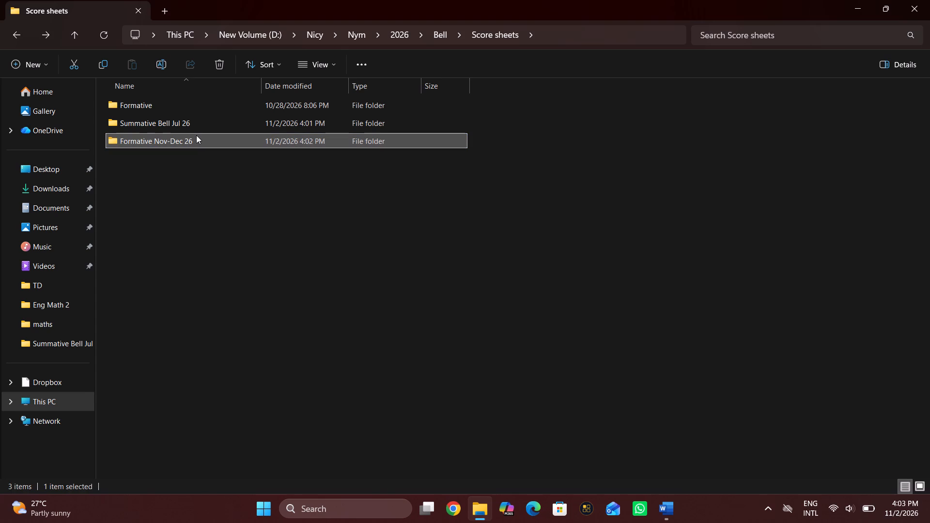
Look inside the Formative Nov-Dec 26 and Formative folders, returning to Score sheets.
{"action": "left_click", "coordinate": [193, 138]}
{"action": "double_click", "coordinate": [193, 138]}
{"action": "left_click", "coordinate": [16, 32]}
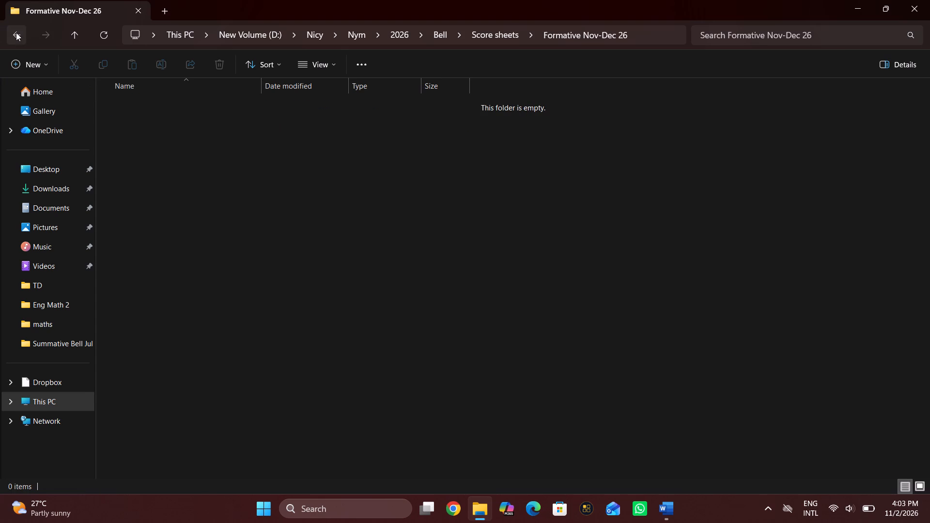
{"action": "double_click", "coordinate": [139, 106]}
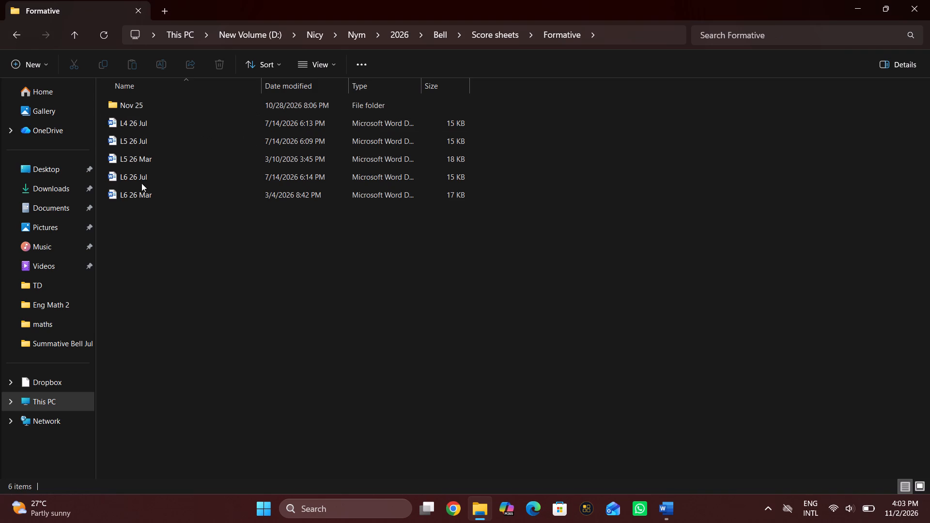
{"action": "left_click", "coordinate": [16, 34]}
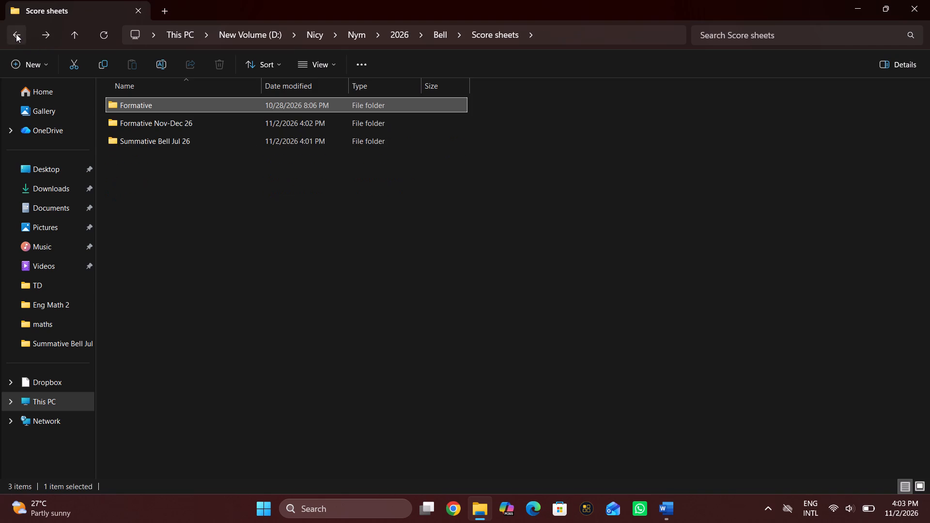
Move the Formative Nov-Dec 26 folder into the Formative folder.
{"action": "left_click", "coordinate": [135, 123]}
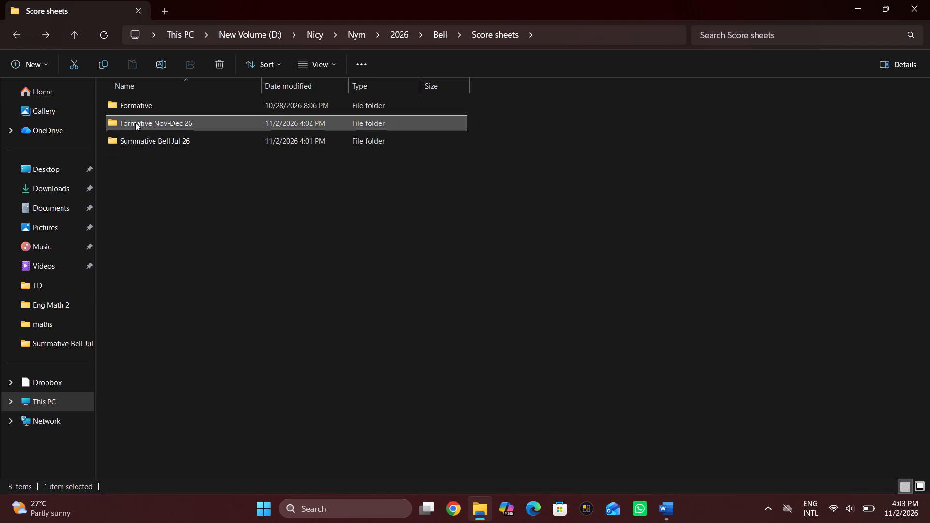
{"action": "left_click_drag", "start_coordinate": [135, 123], "coordinate": [135, 104]}
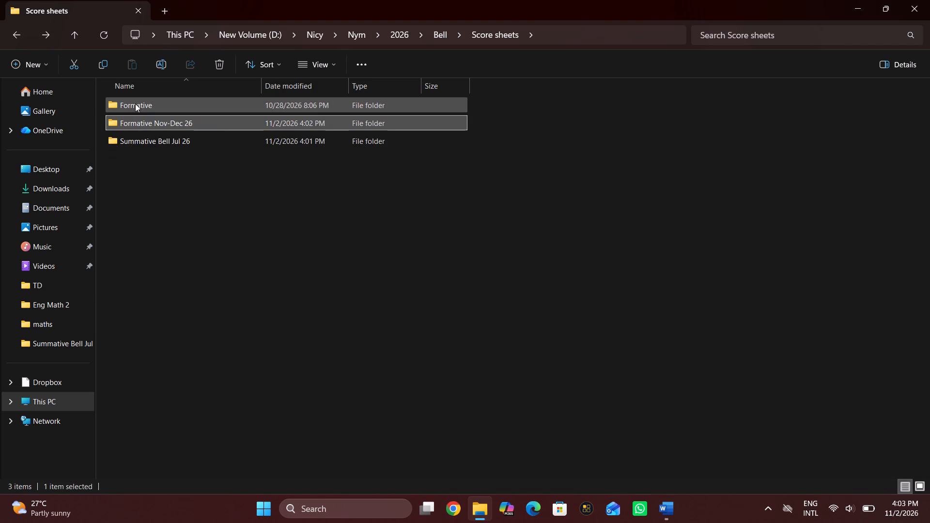
View the L4 26 Jul marks sheet from the Formative folder in Word, and close both open documents.
{"action": "double_click", "coordinate": [135, 104]}
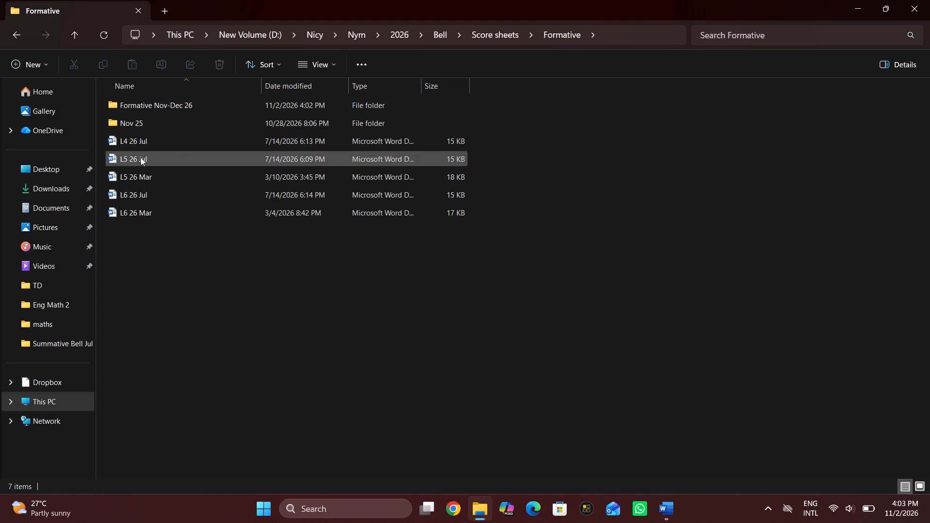
{"action": "double_click", "coordinate": [148, 144]}
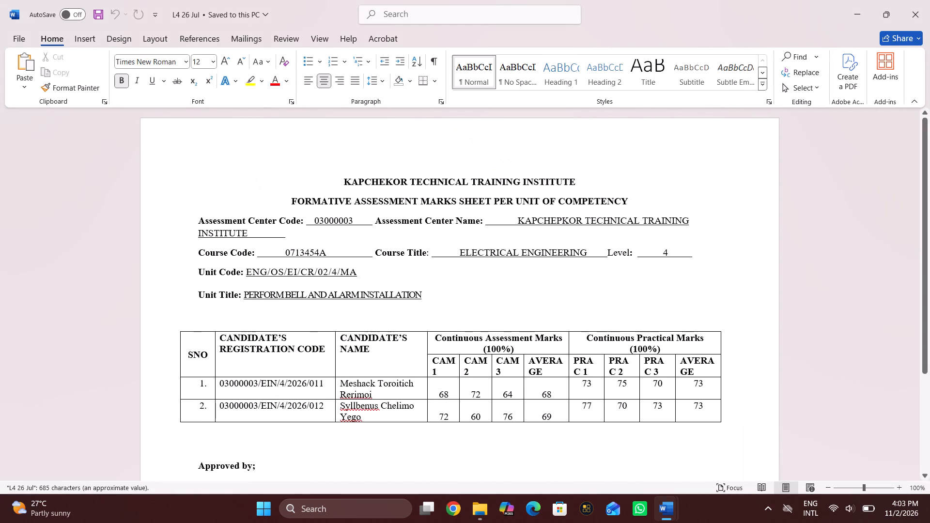
{"action": "left_click", "coordinate": [916, 8]}
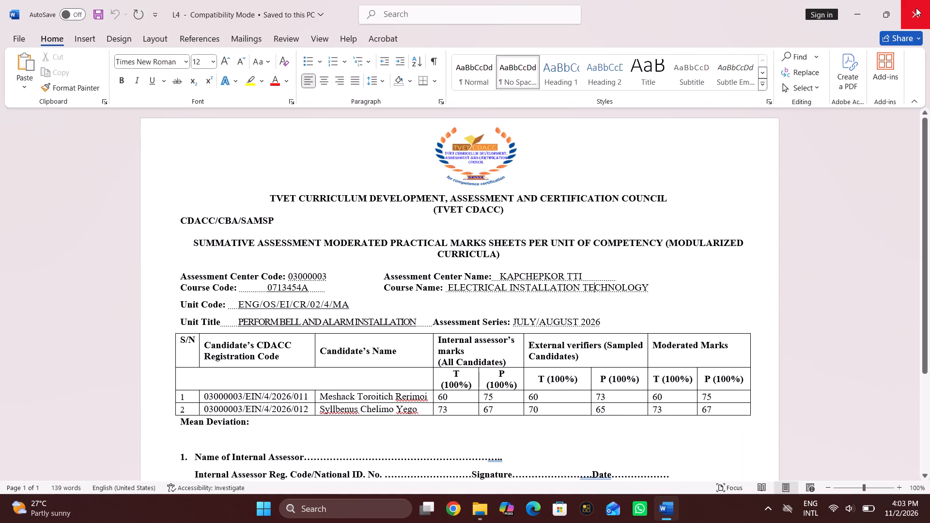
{"action": "left_click", "coordinate": [916, 8]}
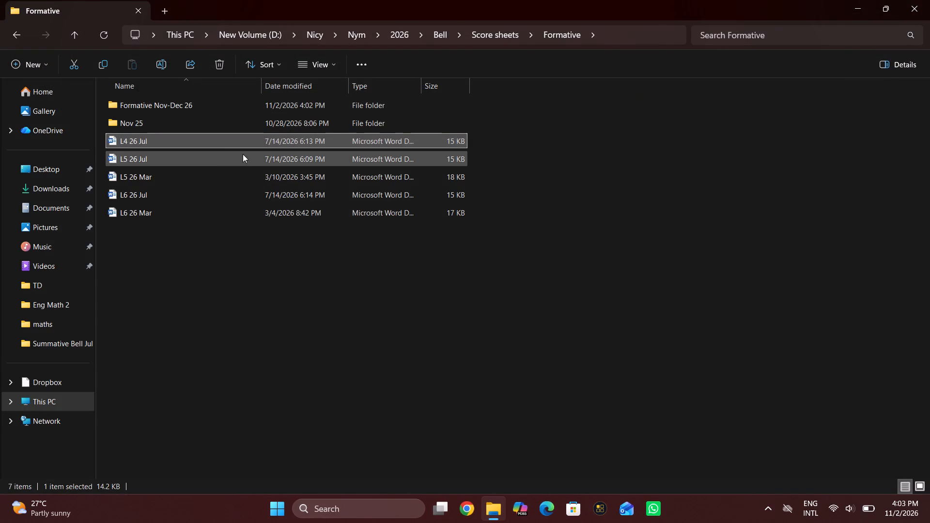
Copy the L4 26 Jul and L5 26 Jul documents into the Formative Nov-Dec 26 folder.
{"action": "left_click", "coordinate": [226, 159], "text": "ctrl"}
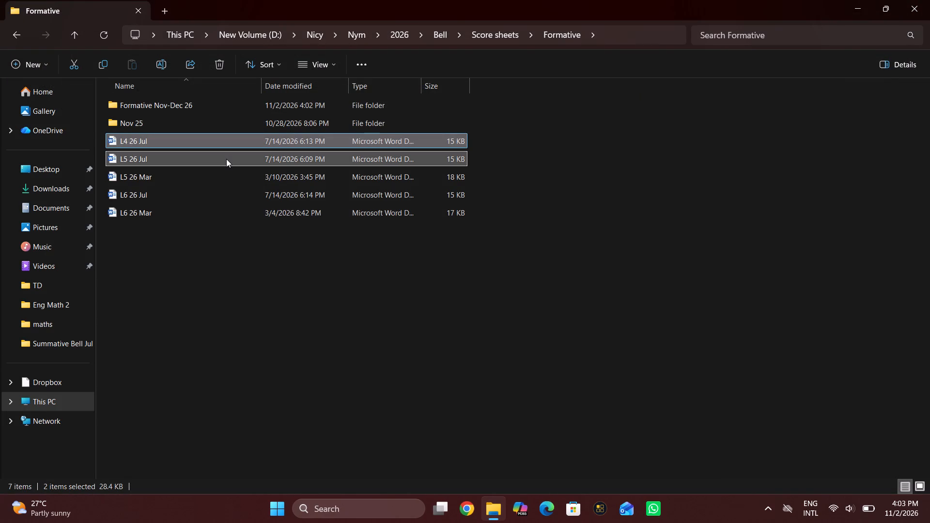
{"action": "key", "text": "ctrl+c"}
{"action": "double_click", "coordinate": [162, 108]}
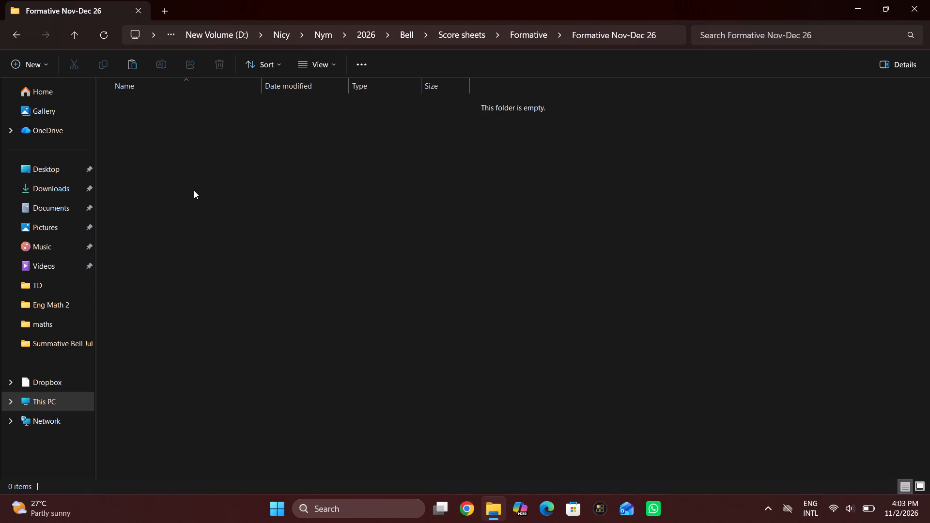
{"action": "key", "text": "ctrl+v"}
Rename the copied L4 26 Jul document in the Formative Nov-Dec 26 folder as L4.
{"action": "left_click", "coordinate": [150, 104]}
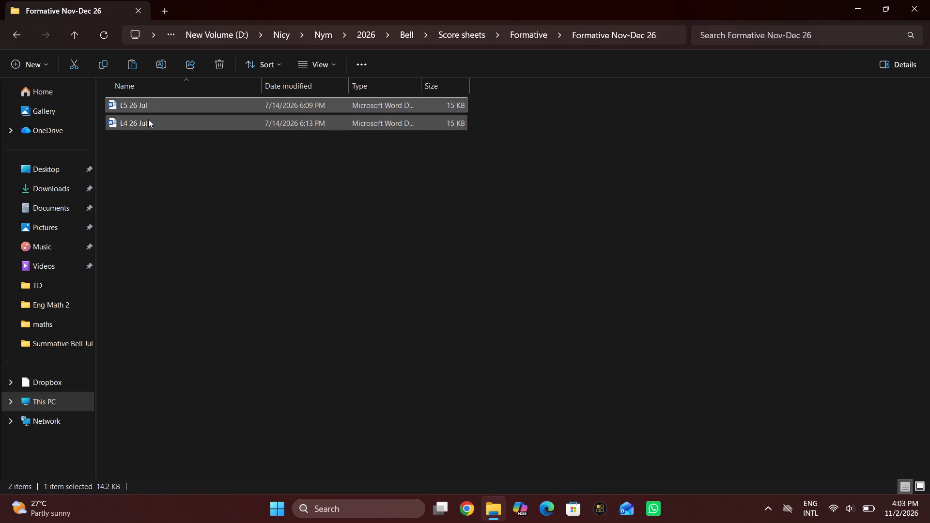
{"action": "left_click", "coordinate": [148, 119]}
{"action": "right_click", "coordinate": [148, 119]}
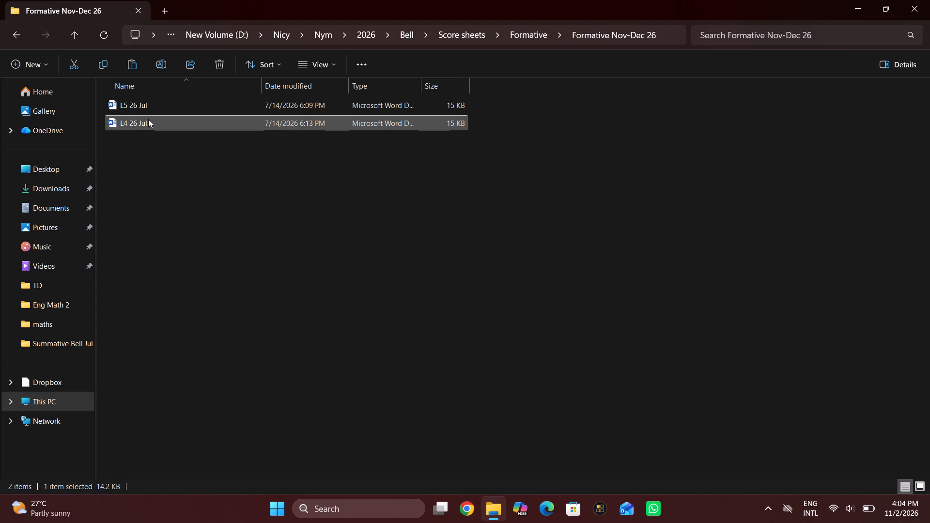
{"action": "left_click", "coordinate": [248, 131]}
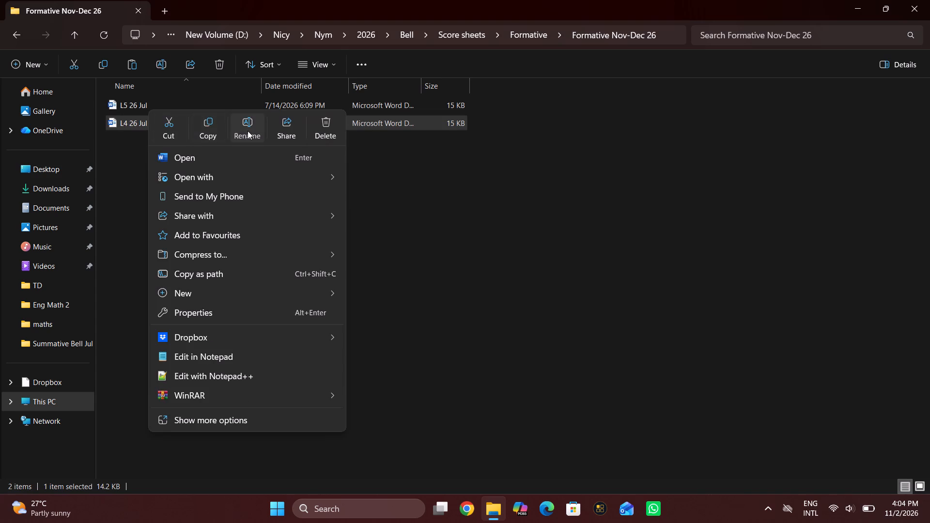
{"action": "left_click", "coordinate": [154, 121]}
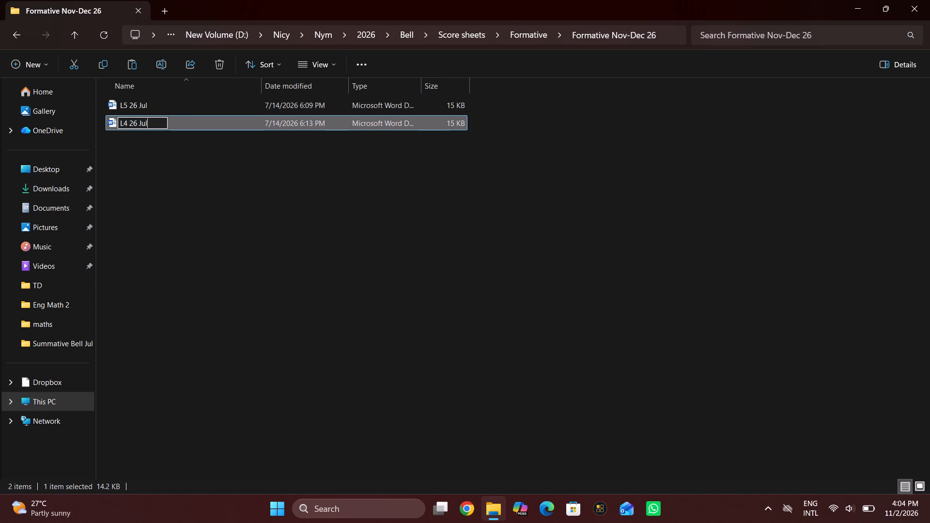
{"action": "key", "text": "BackSpace"}
{"action": "key", "text": "BackSpace"}
{"action": "key", "text": "BackSpace"}
{"action": "key", "text": "BackSpace"}
{"action": "key", "text": "BackSpace"}
{"action": "key", "text": "BackSpace"}
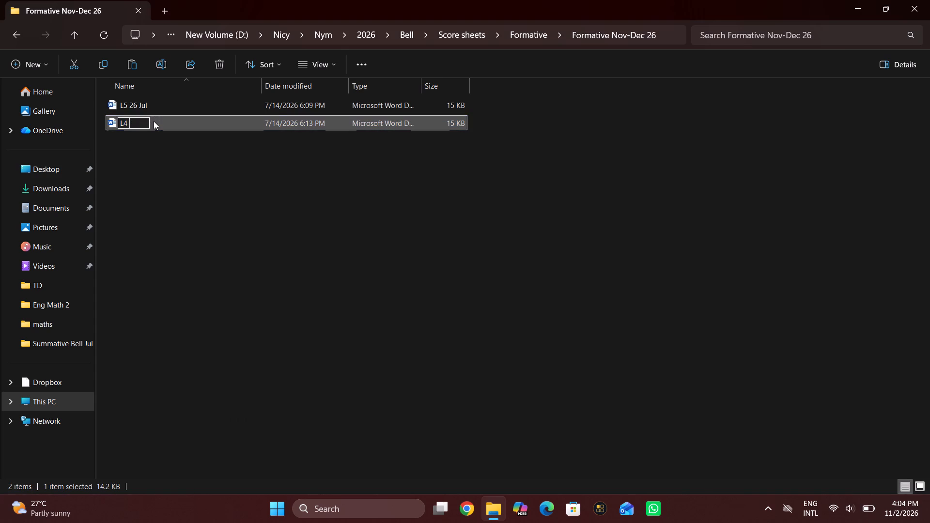
Rename the copied L5 26 Jul document in the same folder as L5.
{"action": "left_click", "coordinate": [172, 105]}
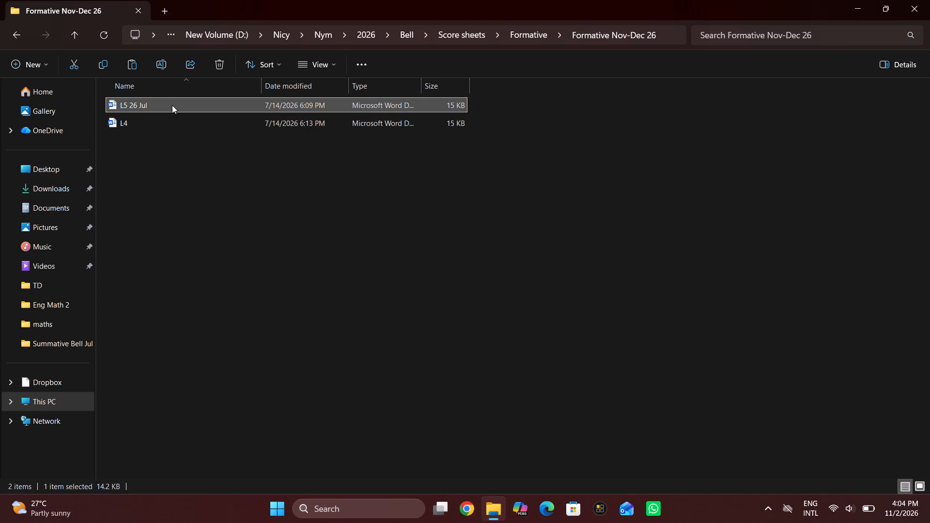
{"action": "right_click", "coordinate": [172, 105]}
{"action": "left_click", "coordinate": [271, 127]}
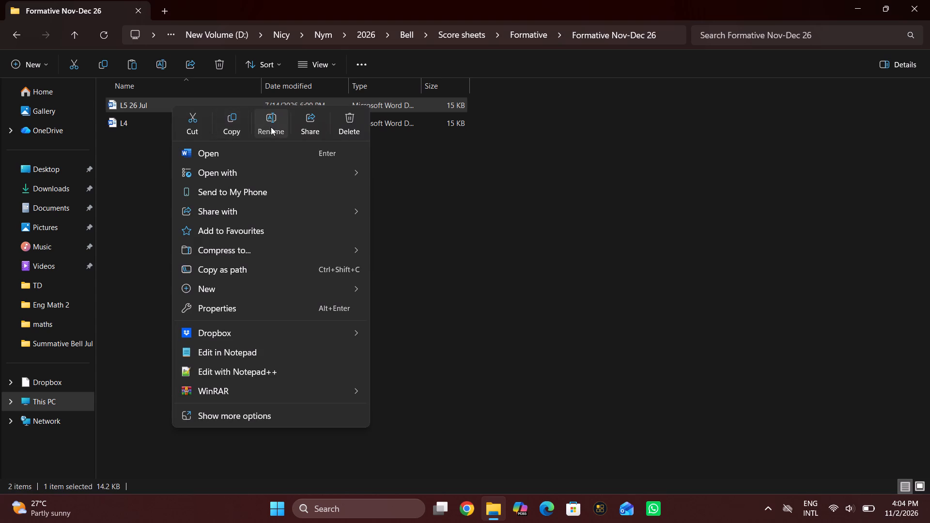
{"action": "left_click", "coordinate": [155, 101]}
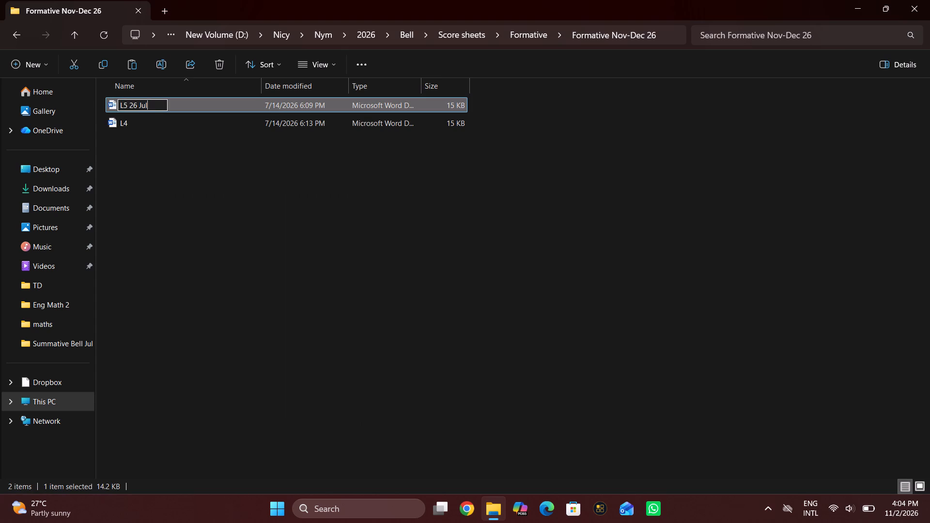
{"action": "key", "text": "BackSpace"}
{"action": "key", "text": "BackSpace"}
{"action": "key", "text": "BackSpace"}
{"action": "key", "text": "BackSpace"}
{"action": "key", "text": "BackSpace"}
{"action": "key", "text": "BackSpace"}
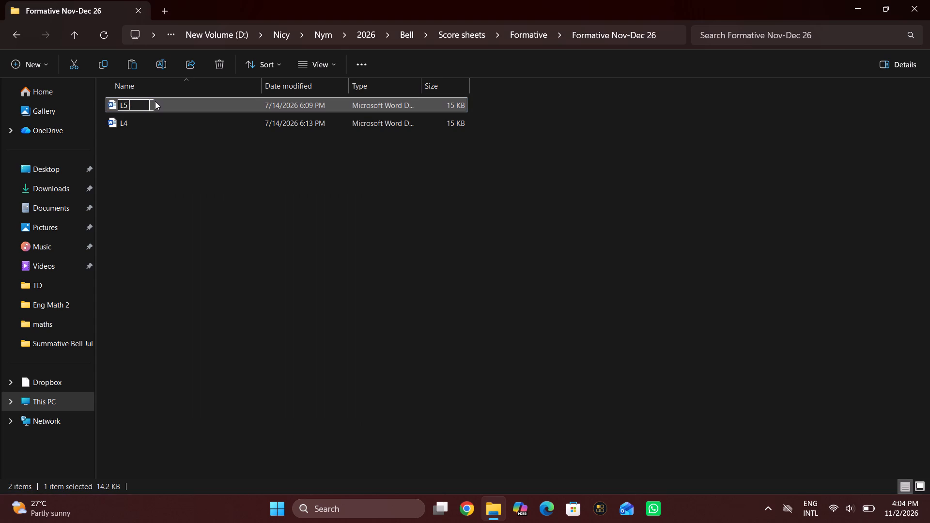
{"action": "left_click", "coordinate": [194, 158]}
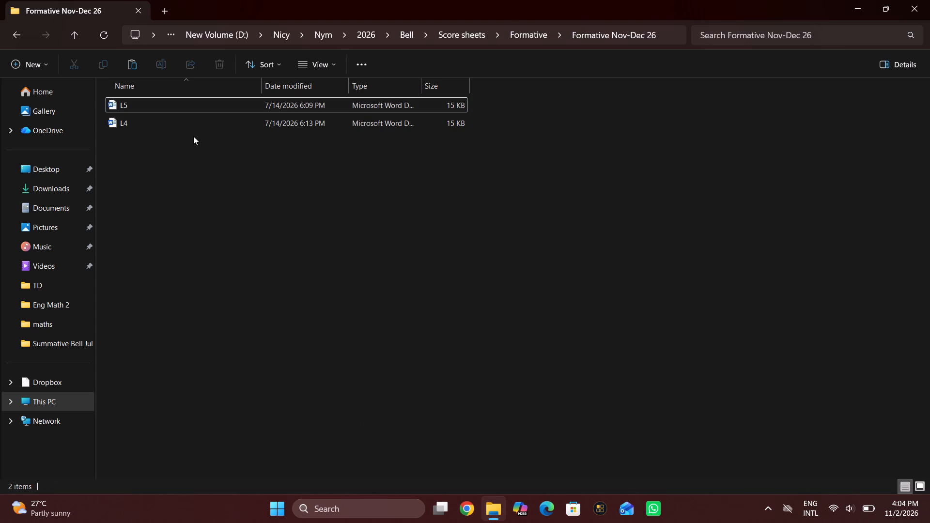
Select the L4 document in the Formative Nov-Dec 26 folder.
{"action": "left_click", "coordinate": [176, 123]}
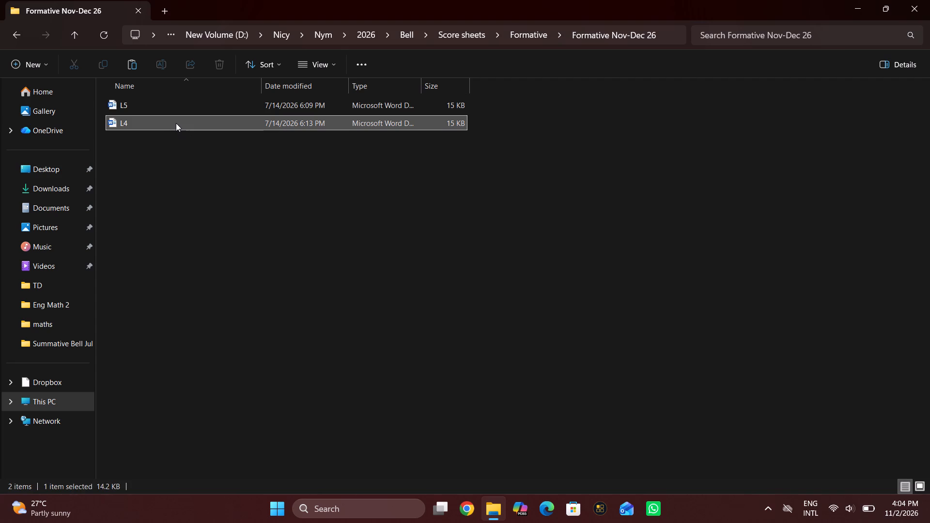
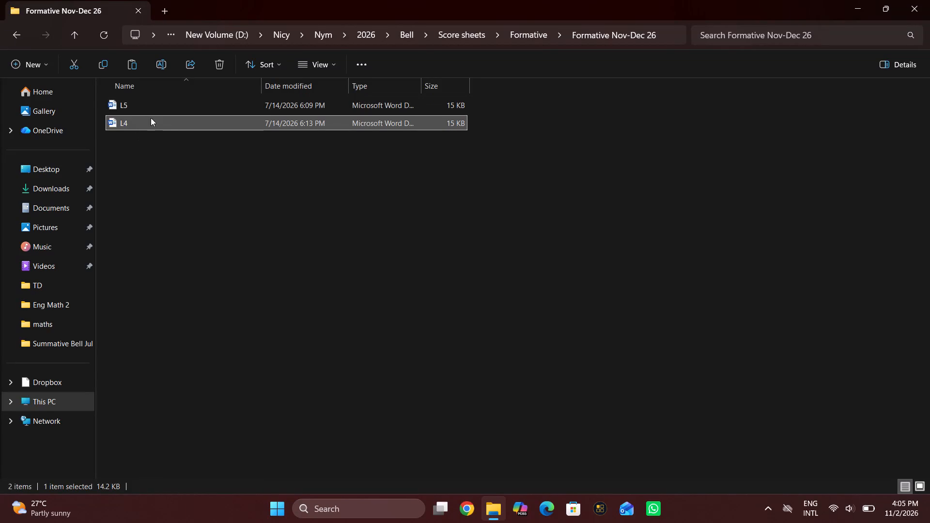
Open the L4 document from the Formative Nov-Dec 26 folder.
{"action": "double_click", "coordinate": [152, 124]}
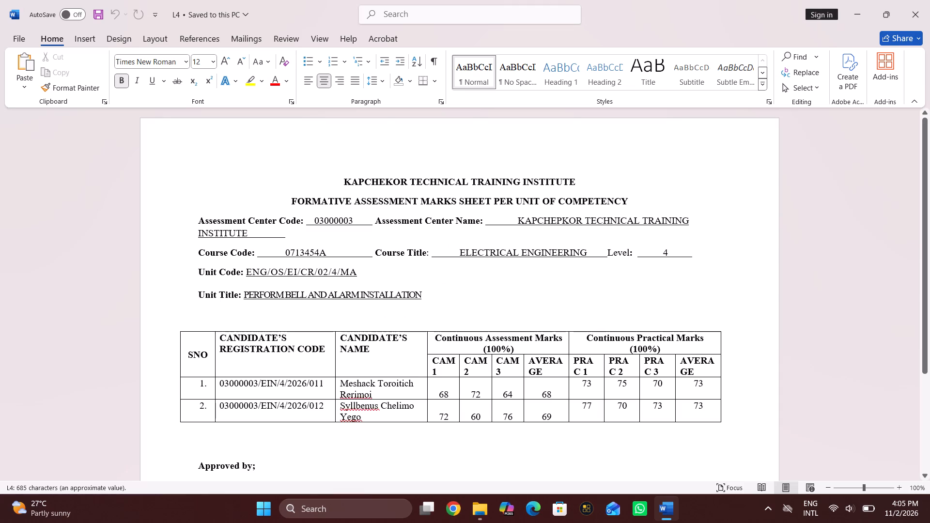
{"action": "left_click", "coordinate": [914, 15]}
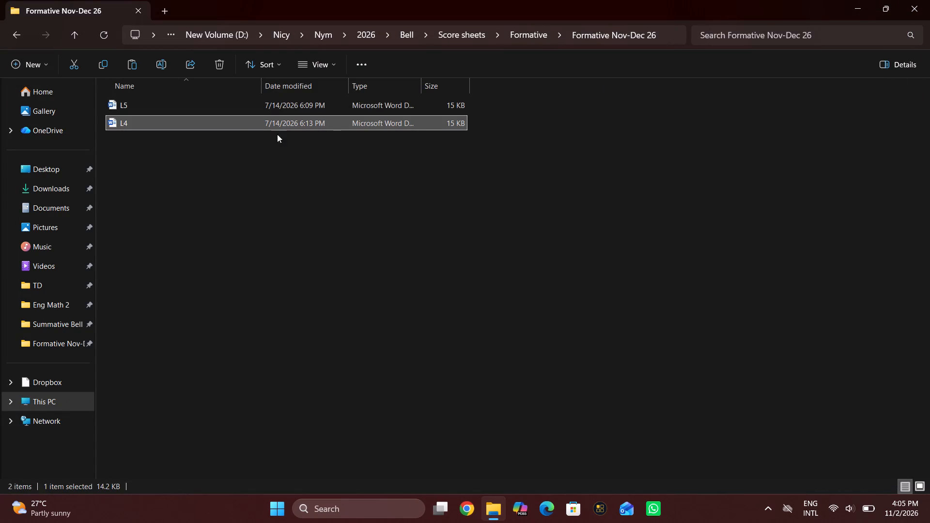
{"action": "double_click", "coordinate": [235, 123]}
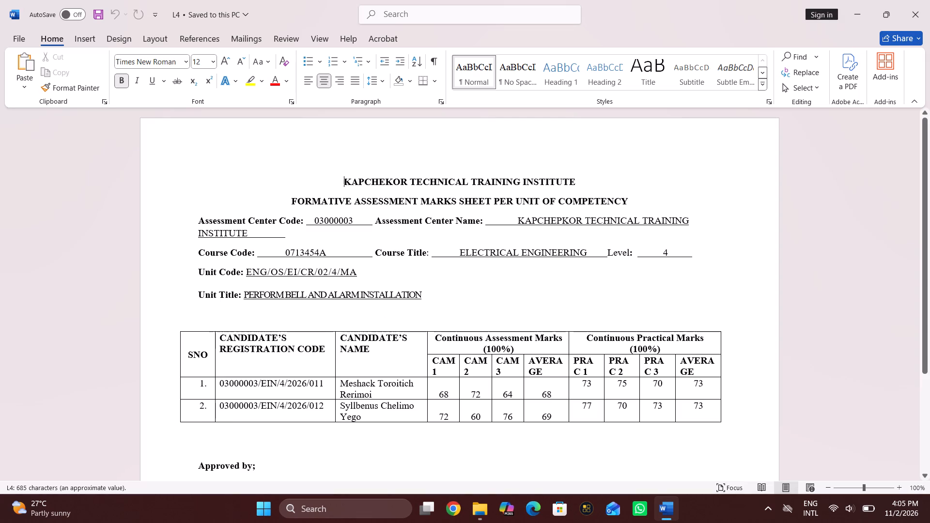
Replace the first candidate's name in the L4 marks table with the new candidate's name.
{"action": "scroll", "coordinate": [417, 332], "scroll_direction": "down", "scroll_amount": 2}
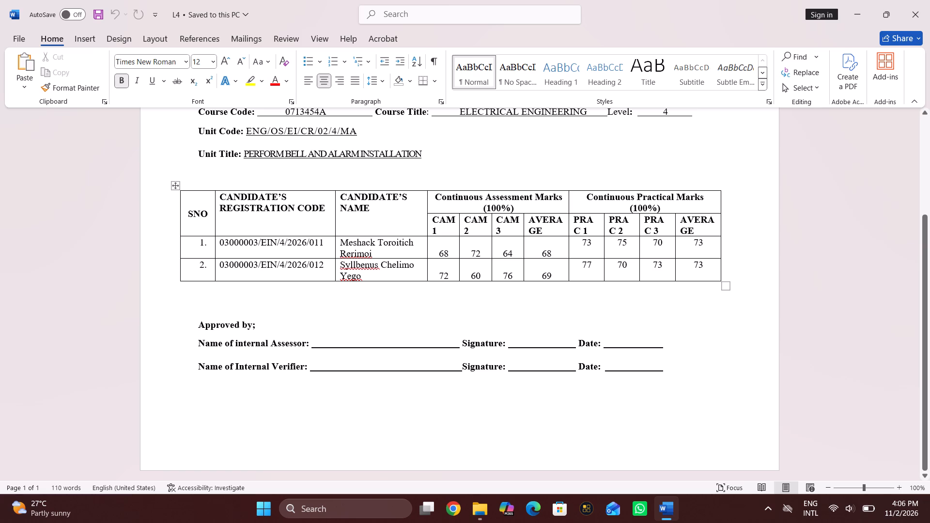
{"action": "left_click_drag", "start_coordinate": [377, 253], "coordinate": [341, 243]}
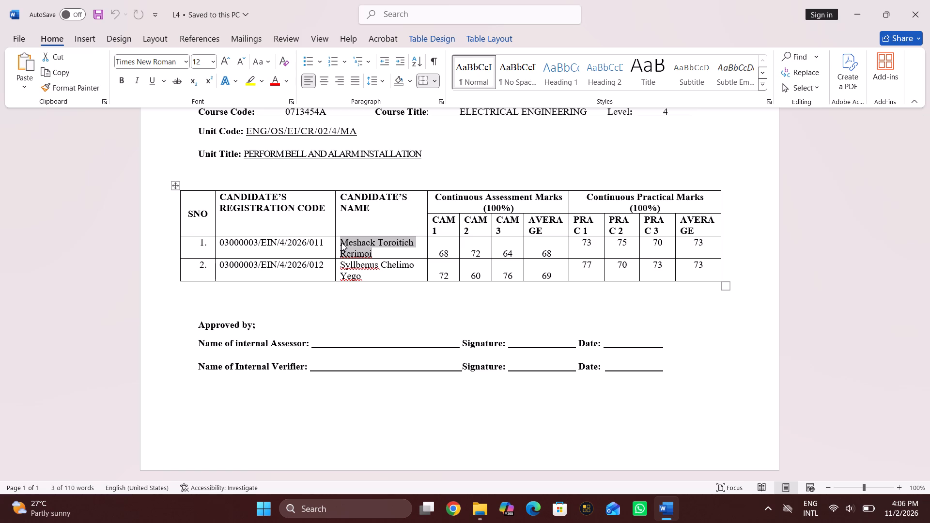
{"action": "left_click", "coordinate": [359, 274]}
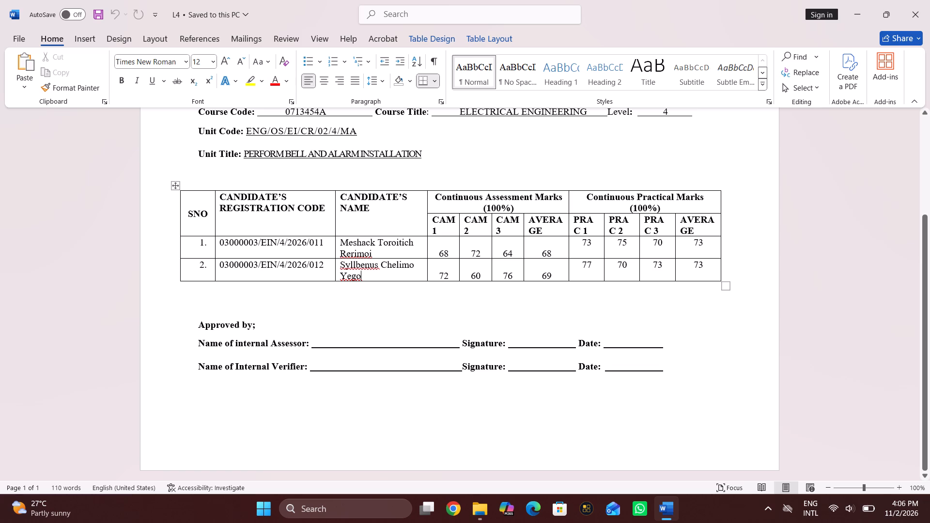
{"action": "left_click_drag", "start_coordinate": [385, 253], "coordinate": [382, 253]}
{"action": "left_click_drag", "start_coordinate": [382, 253], "coordinate": [338, 246]}
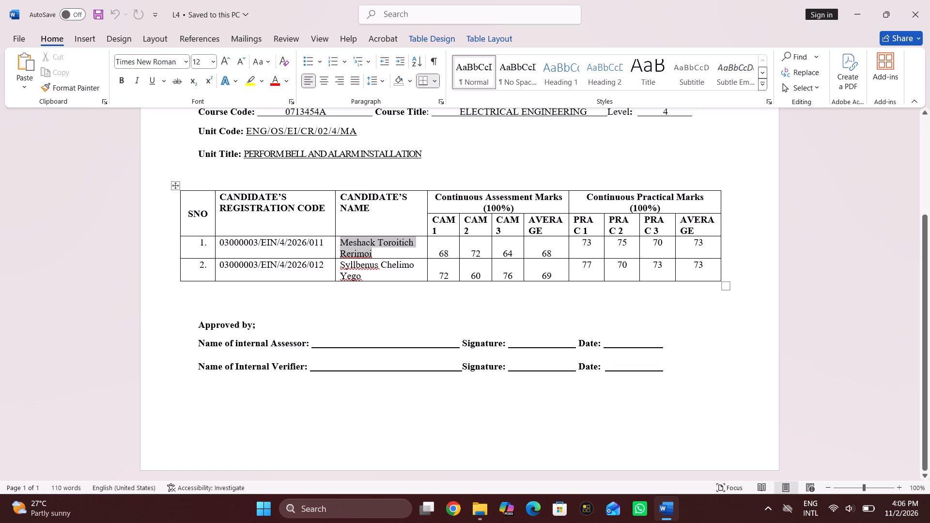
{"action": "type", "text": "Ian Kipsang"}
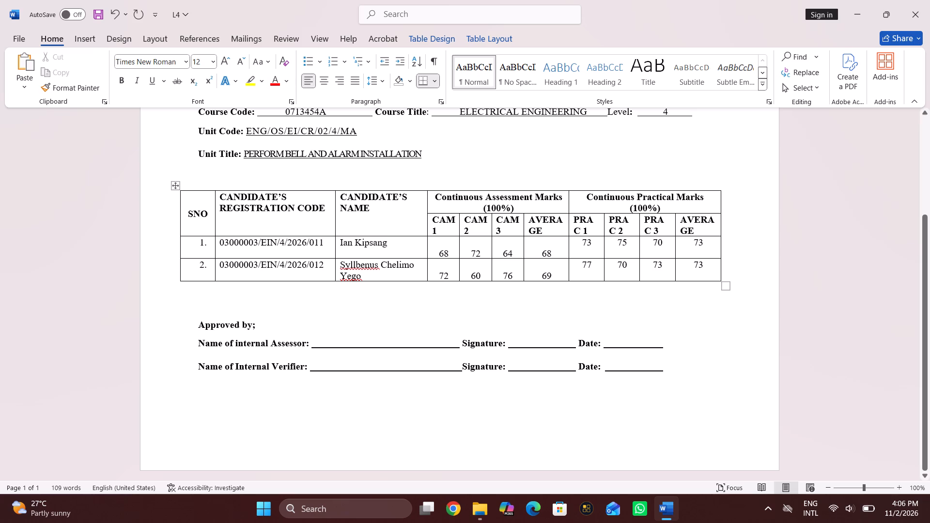
Remove the year and serial number from the end of the first candidate's registration code, keeping the prefix through EIN/4/.
{"action": "left_click_drag", "start_coordinate": [326, 243], "coordinate": [297, 245]}
{"action": "left_click_drag", "start_coordinate": [297, 245], "coordinate": [293, 245]}
{"action": "key", "text": "BackSpace"}
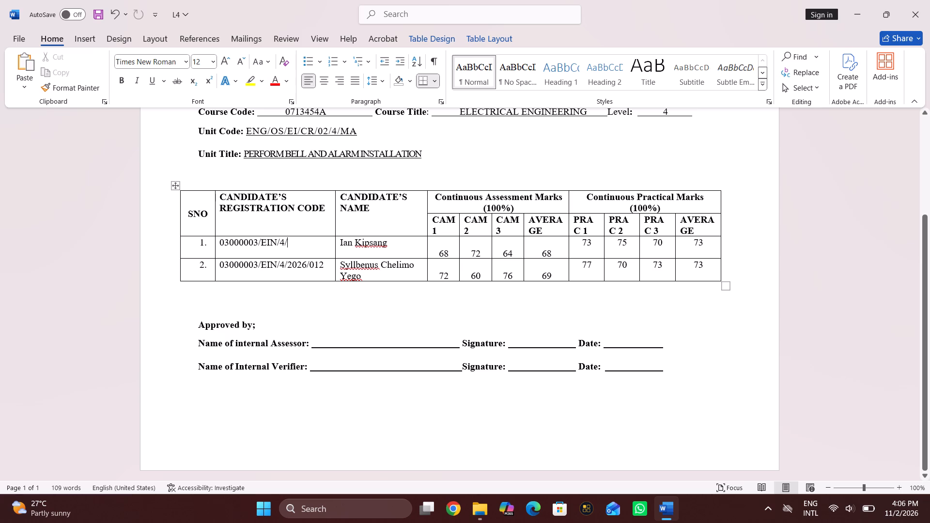
Clear all continuous assessment and practical marks, including the averages, from the first candidate's row.
{"action": "left_click_drag", "start_coordinate": [438, 252], "coordinate": [666, 251]}
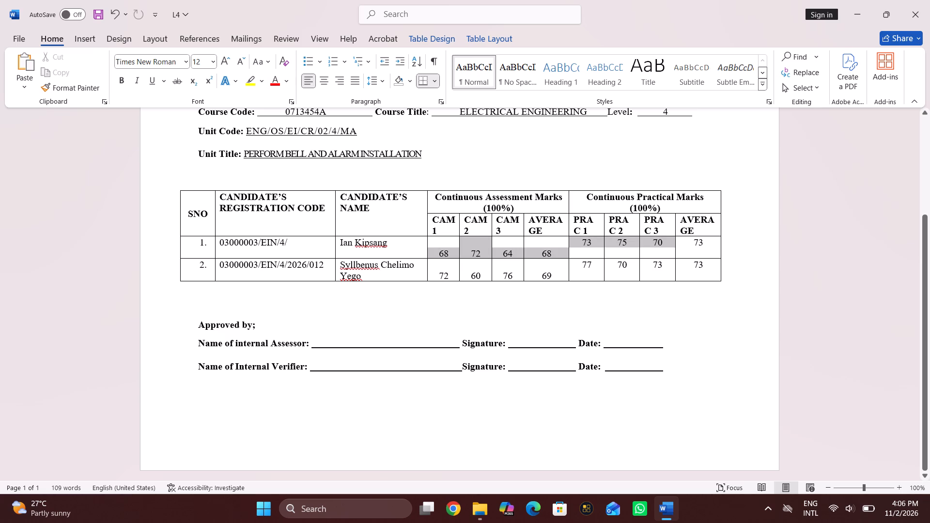
{"action": "left_click_drag", "start_coordinate": [666, 251], "coordinate": [700, 252]}
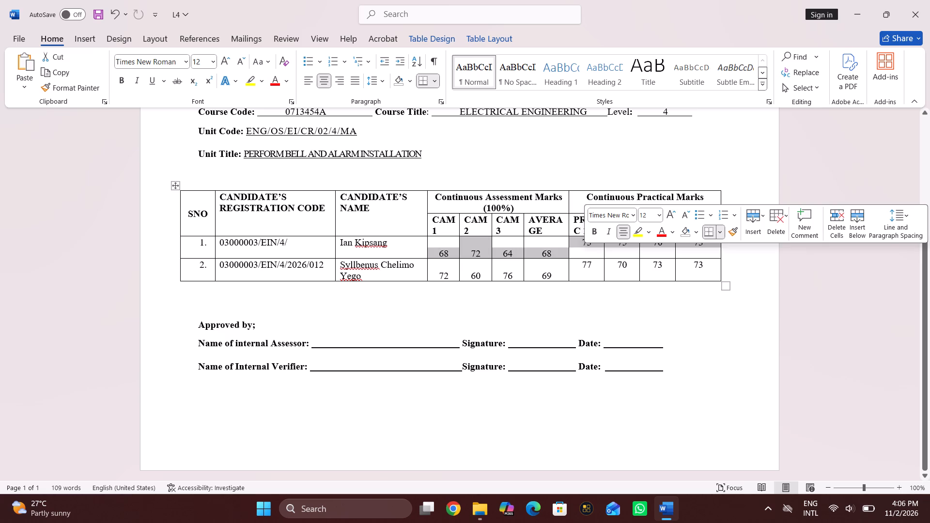
{"action": "key", "text": "Delete"}
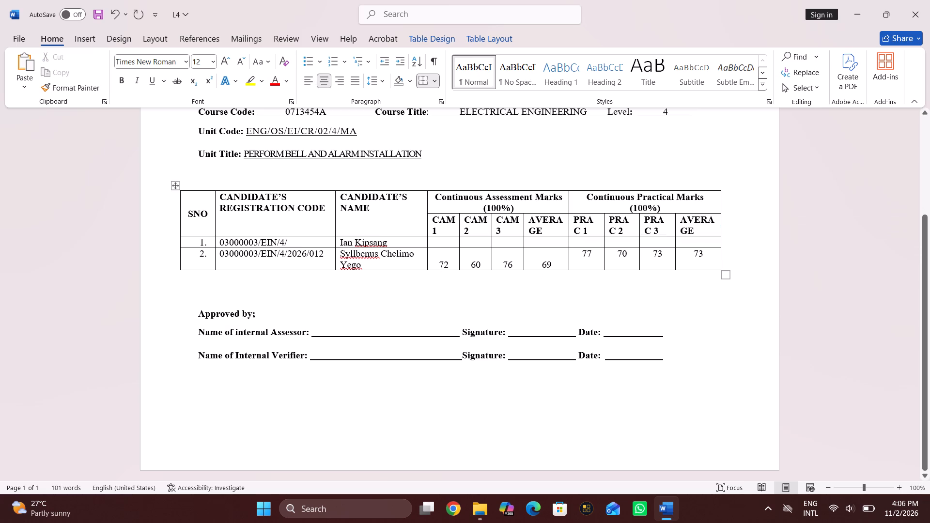
Delete the second candidate's row from the marks table, together with the blank line below it.
{"action": "left_click_drag", "start_coordinate": [713, 259], "coordinate": [611, 271]}
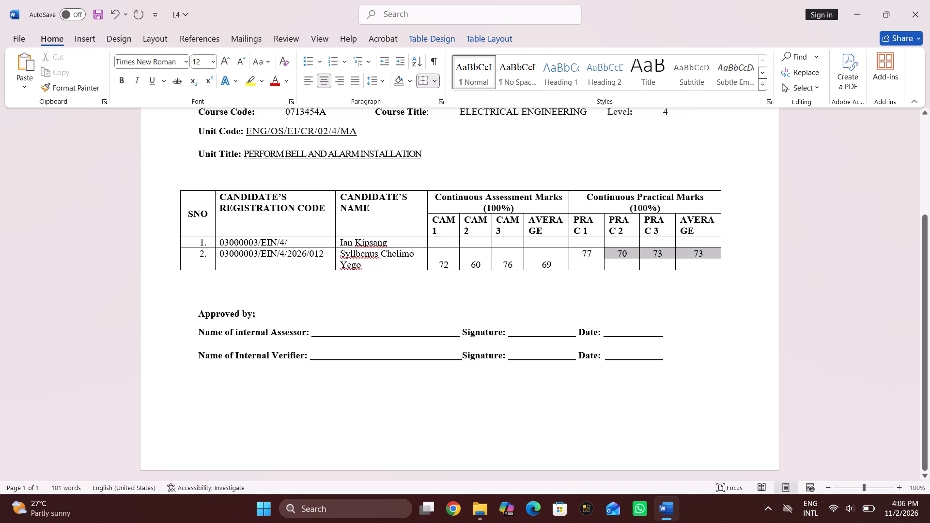
{"action": "left_click_drag", "start_coordinate": [611, 271], "coordinate": [461, 283]}
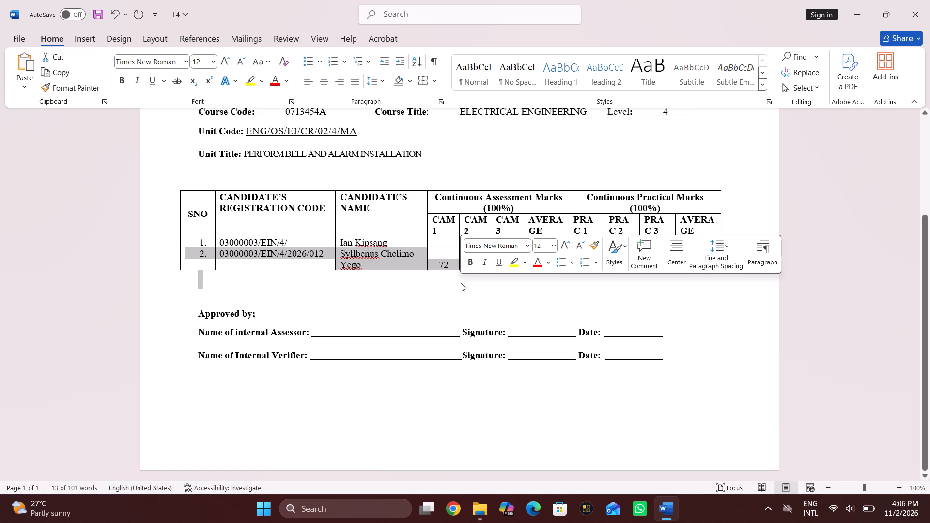
{"action": "key", "text": "BackSpace"}
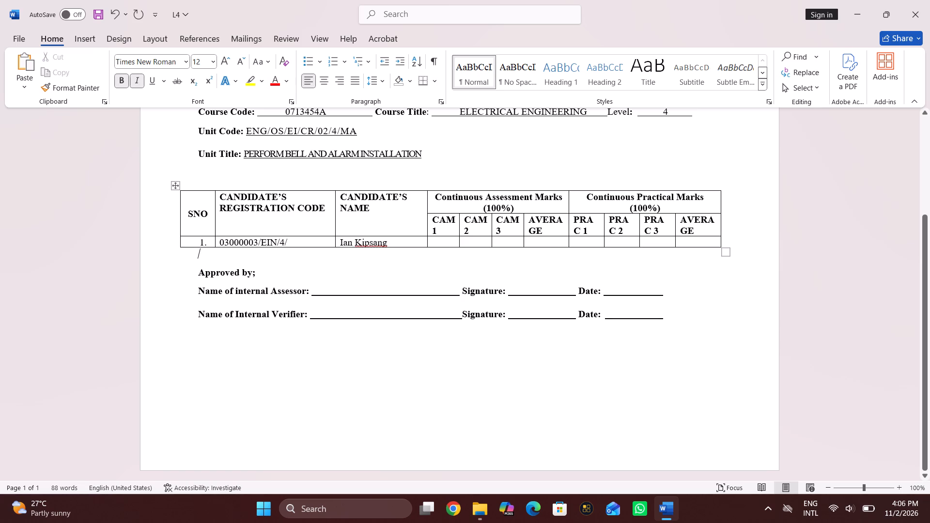
Enter the remaining candidate's marks: 76 for CAM 2, 86 for PRAC 2, 68 for CAM 3 and 73 for PRAC 3.
{"action": "scroll", "coordinate": [452, 274], "scroll_direction": "down", "scroll_amount": 3}
{"action": "left_click", "coordinate": [446, 239]}
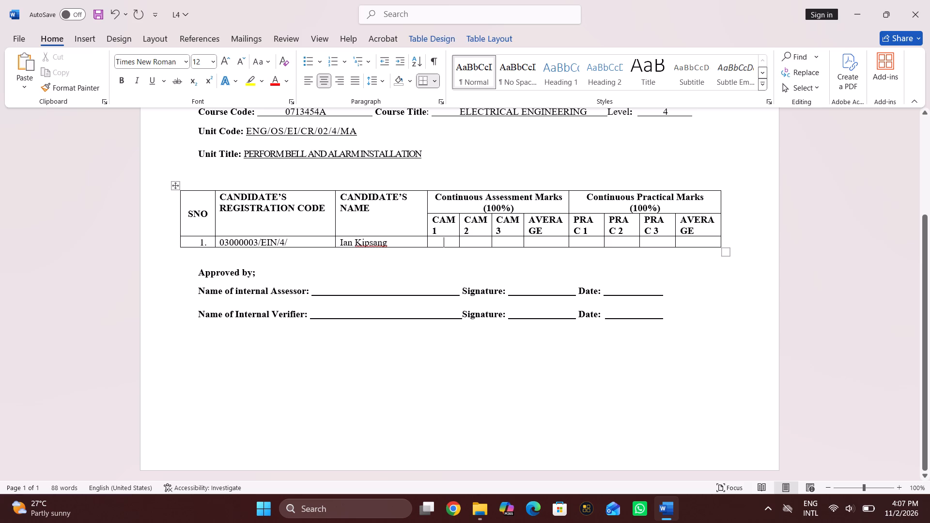
{"action": "left_click", "coordinate": [480, 240]}
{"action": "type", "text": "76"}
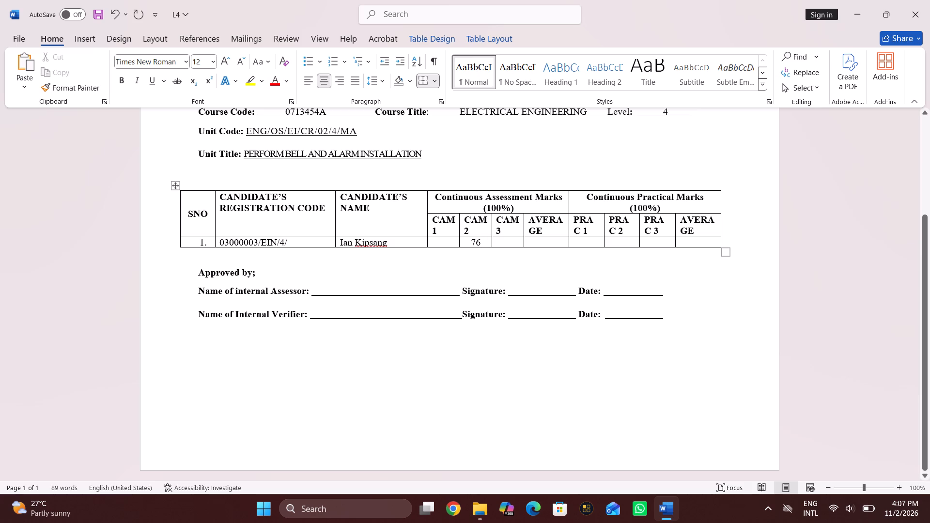
{"action": "left_click", "coordinate": [621, 243]}
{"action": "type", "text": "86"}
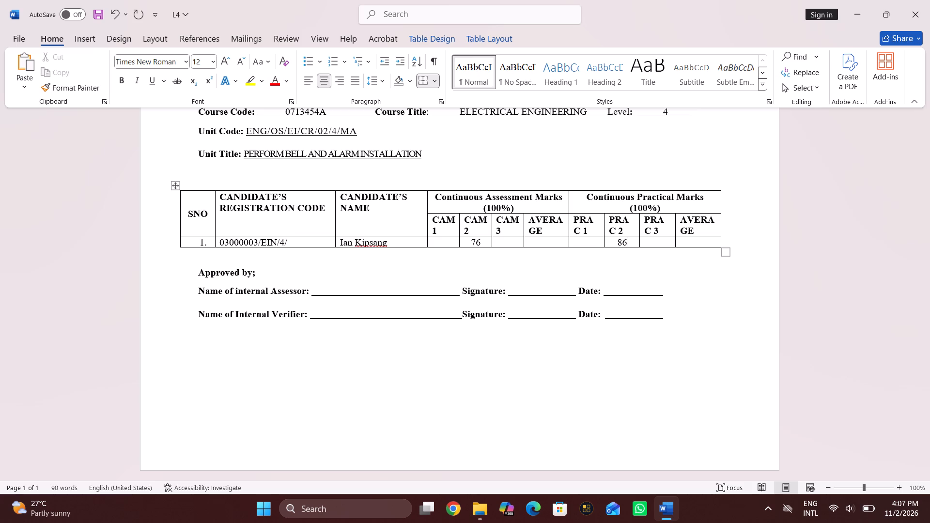
{"action": "left_click", "coordinate": [621, 243]}
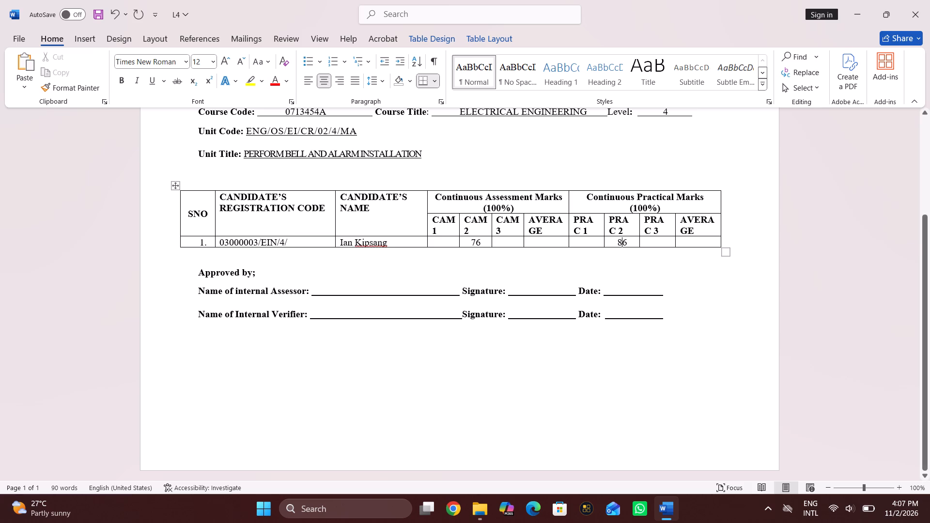
{"action": "left_click", "coordinate": [508, 240]}
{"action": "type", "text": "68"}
{"action": "left_click", "coordinate": [659, 240]}
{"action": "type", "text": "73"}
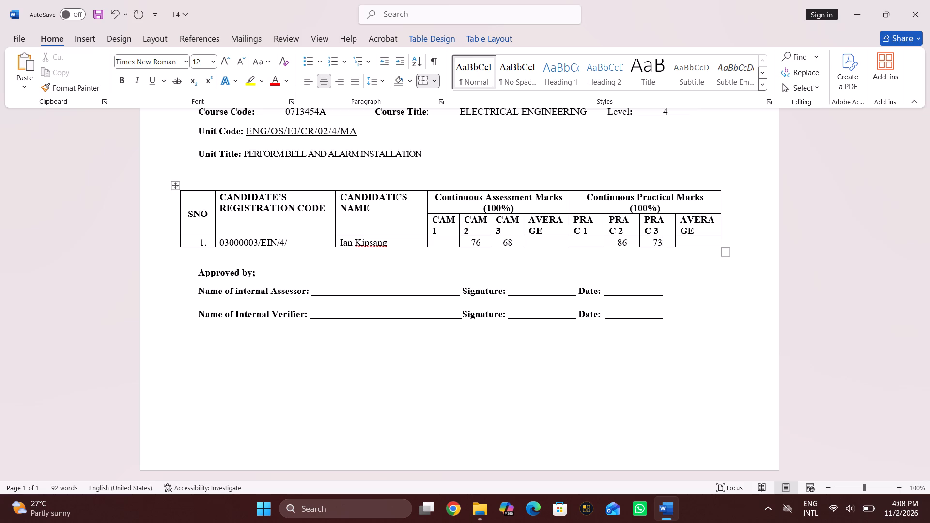
Place the cursor in the candidate's empty CAM 1 cell.
{"action": "left_click", "coordinate": [449, 242]}
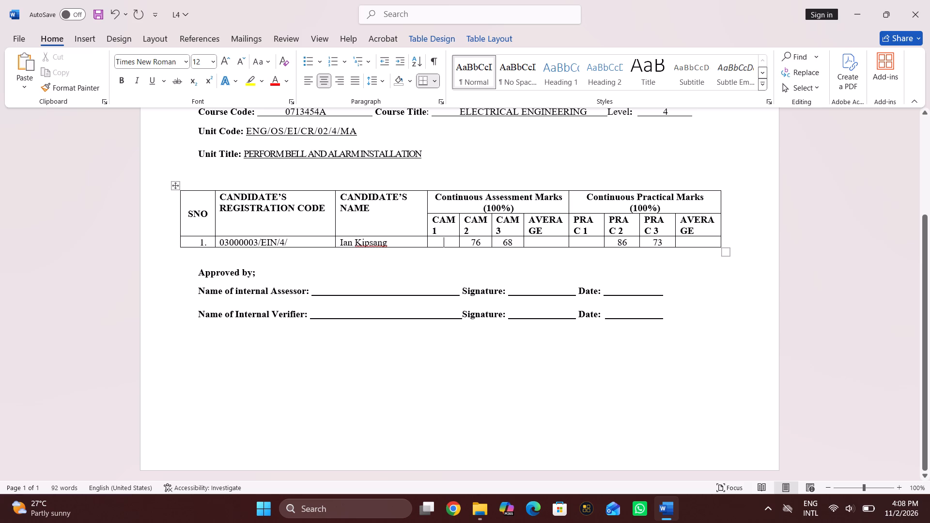
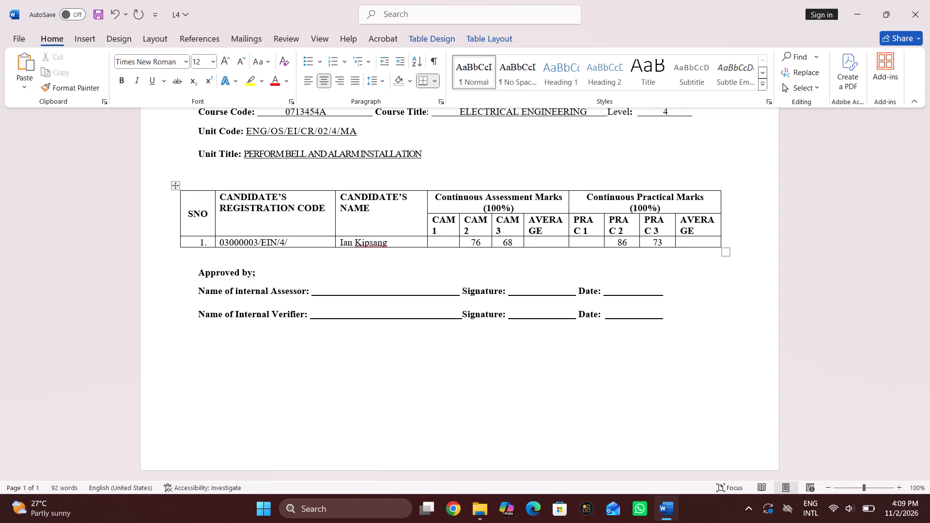
Complete the candidate's row with 72 for CAM 1, 80 for PRAC 1, an assessment average of 72 and a practical average of 80.
{"action": "left_click", "coordinate": [447, 242]}
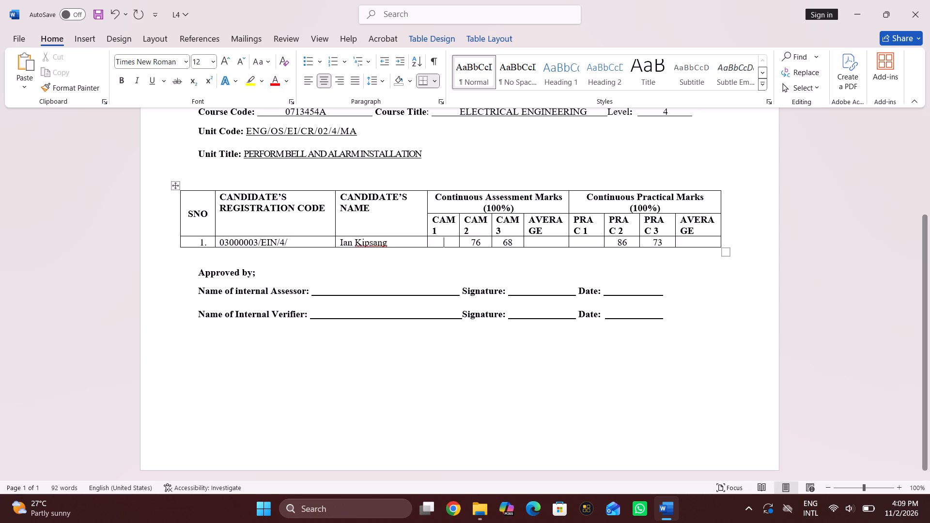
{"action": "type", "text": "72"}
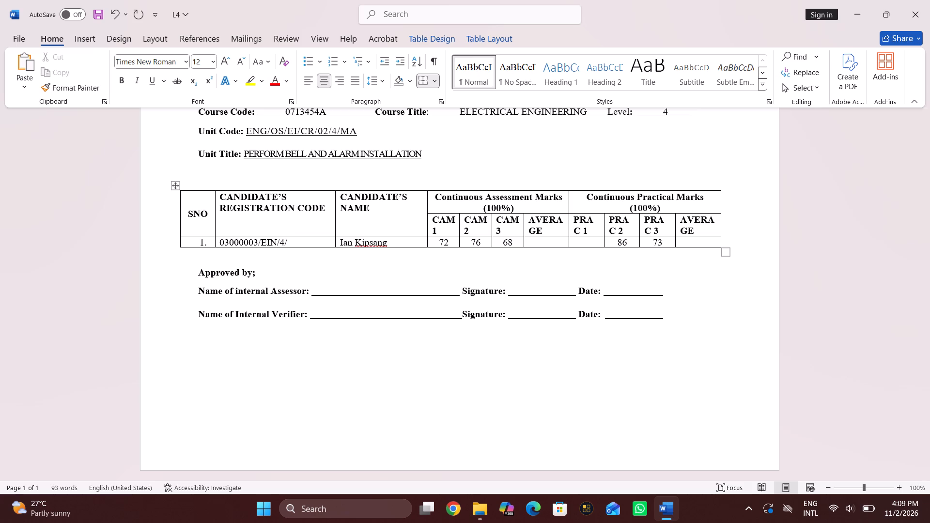
{"action": "left_click", "coordinate": [589, 242]}
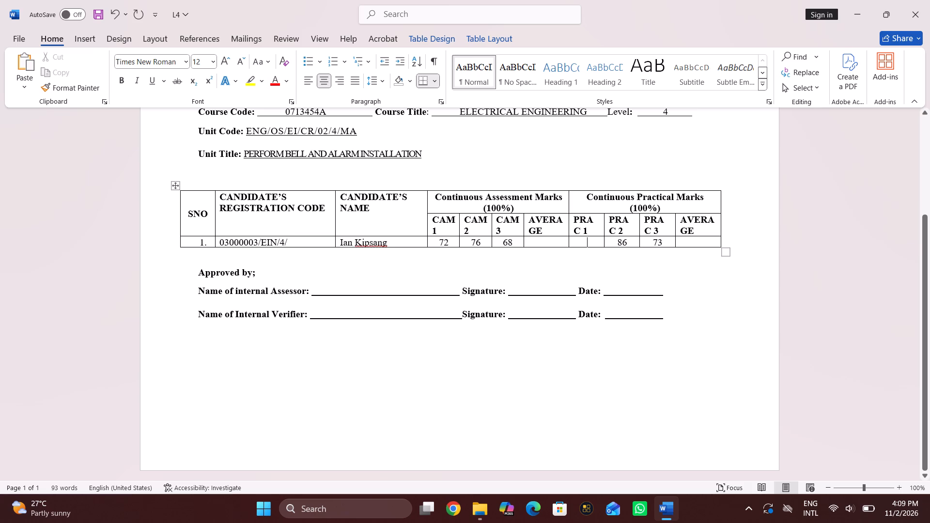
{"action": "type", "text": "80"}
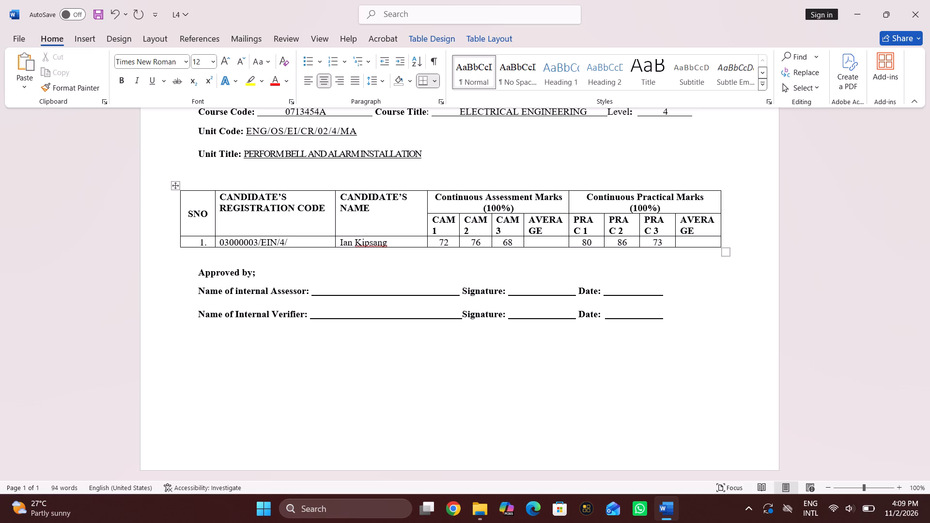
{"action": "left_click", "coordinate": [552, 240]}
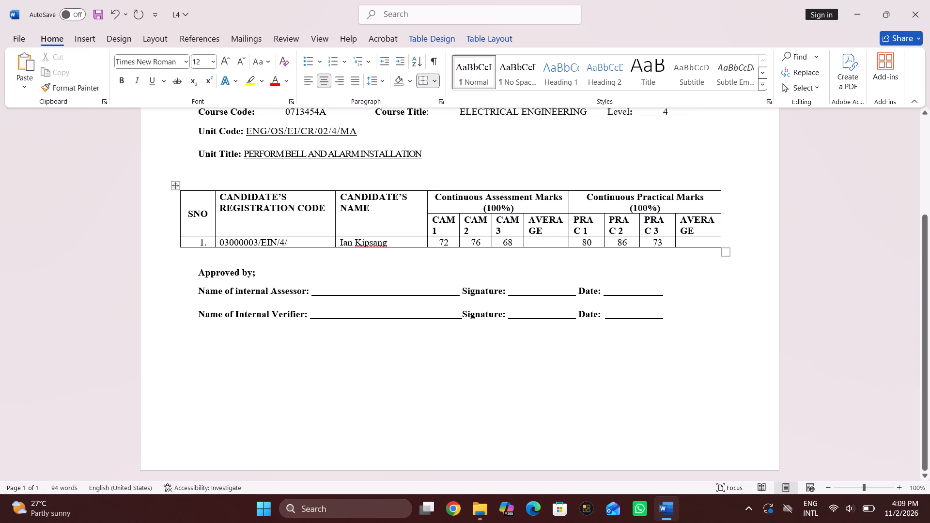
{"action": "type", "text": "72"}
{"action": "left_click", "coordinate": [693, 241]}
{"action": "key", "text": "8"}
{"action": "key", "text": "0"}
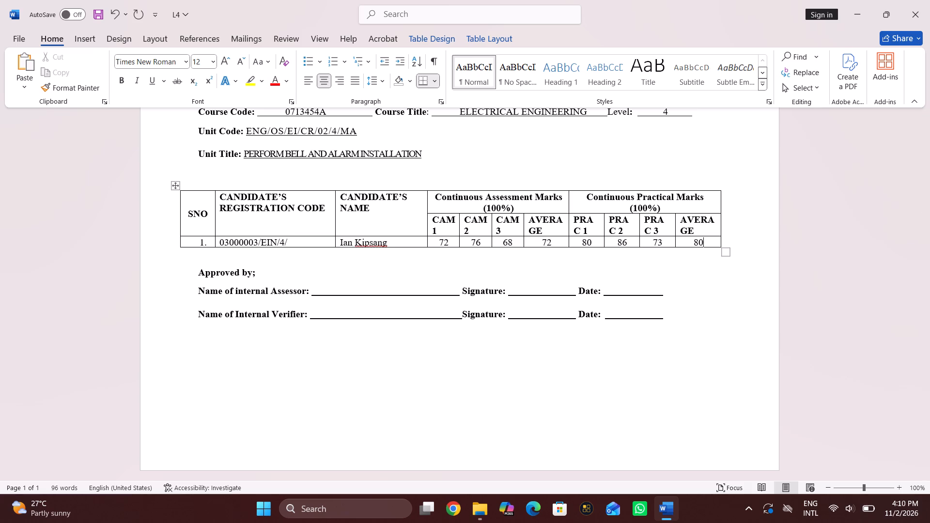
Save the completed L4 score sheet and close it.
{"action": "scroll", "coordinate": [583, 296], "scroll_direction": "down", "scroll_amount": 3}
{"action": "scroll", "coordinate": [583, 296], "scroll_direction": "up", "scroll_amount": 1}
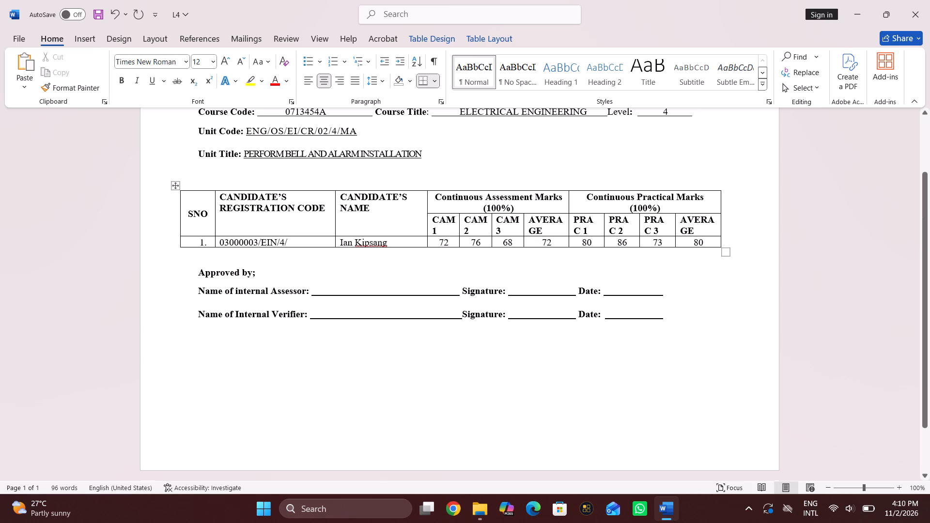
{"action": "scroll", "coordinate": [583, 296], "scroll_direction": "up", "scroll_amount": 6}
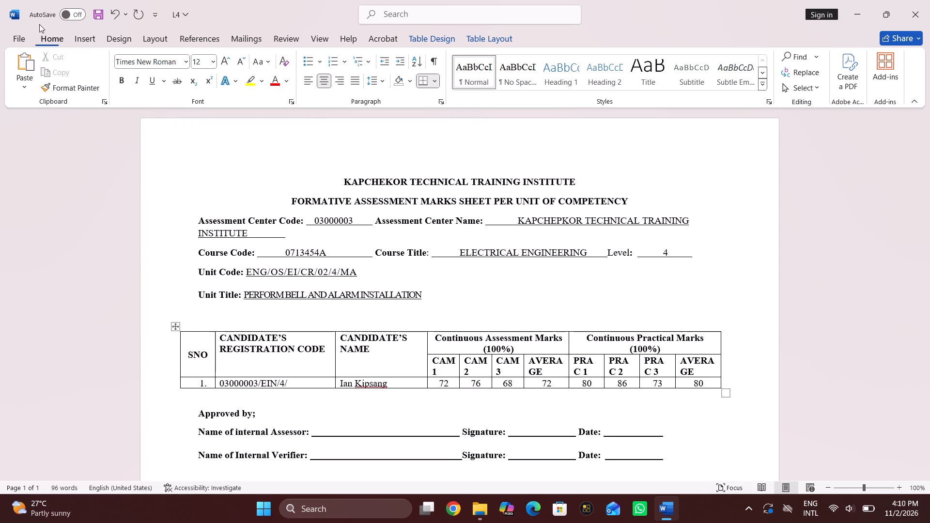
{"action": "left_click", "coordinate": [96, 13]}
{"action": "double_click", "coordinate": [96, 13]}
{"action": "left_click", "coordinate": [910, 17]}
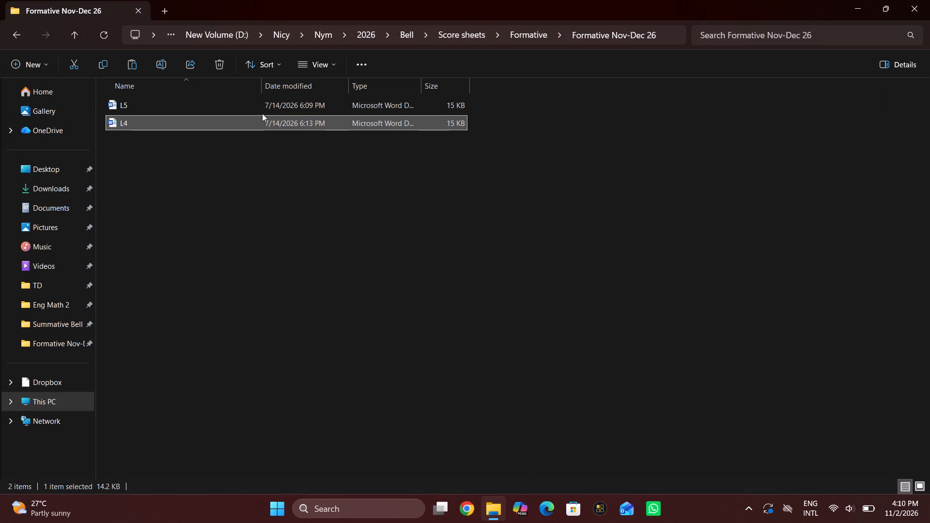
Open the L5 document from the Formative Nov-Dec 26 folder.
{"action": "double_click", "coordinate": [265, 108]}
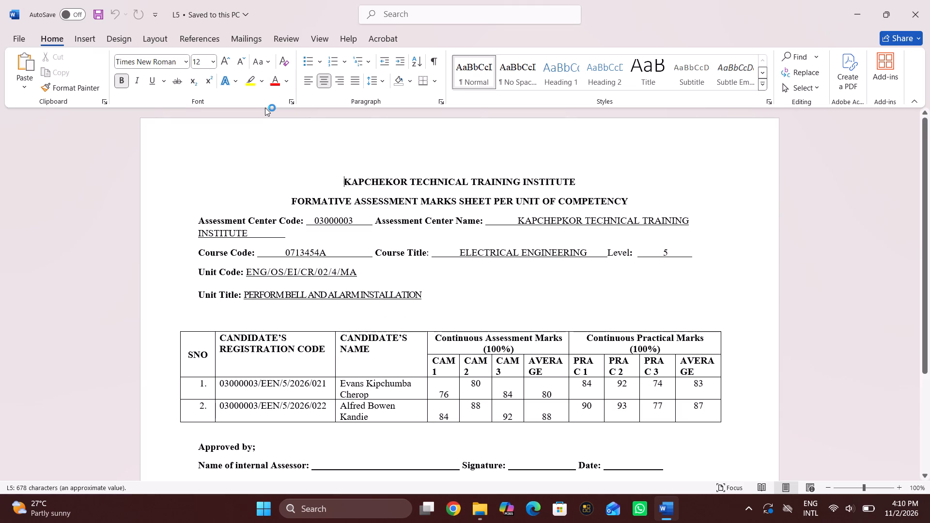
Clear both candidates' names from the L5 marks table, keeping the table cells themselves.
{"action": "scroll", "coordinate": [385, 280], "scroll_direction": "down", "scroll_amount": 1}
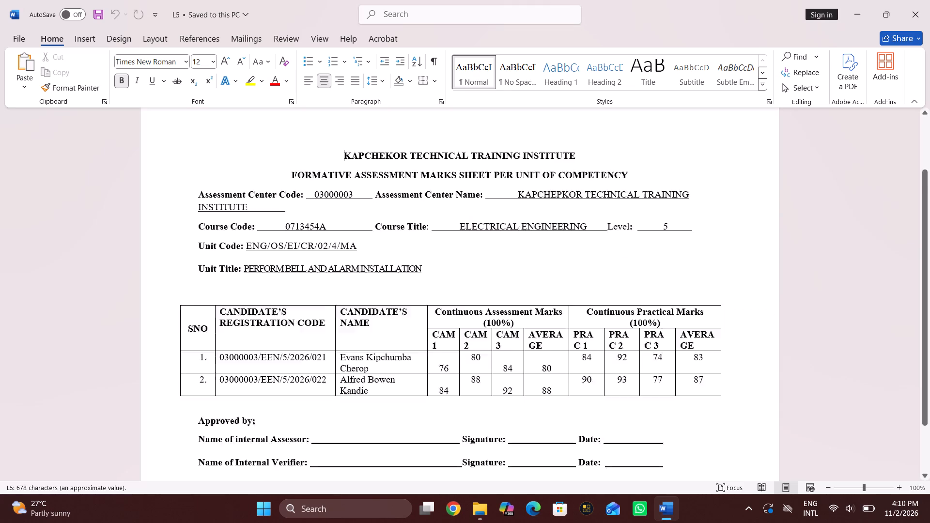
{"action": "scroll", "coordinate": [385, 280], "scroll_direction": "down", "scroll_amount": 9}
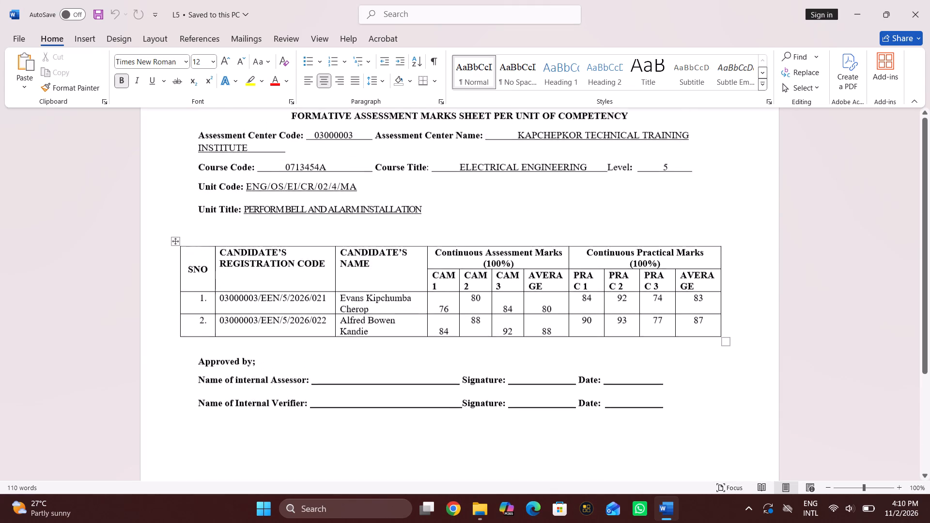
{"action": "scroll", "coordinate": [385, 280], "scroll_direction": "down", "scroll_amount": 4}
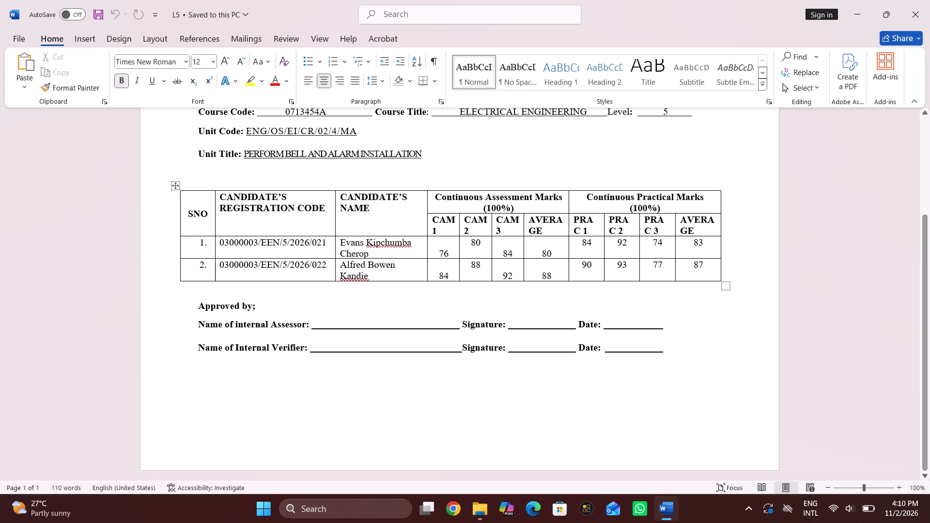
{"action": "left_click_drag", "start_coordinate": [341, 242], "coordinate": [367, 270]}
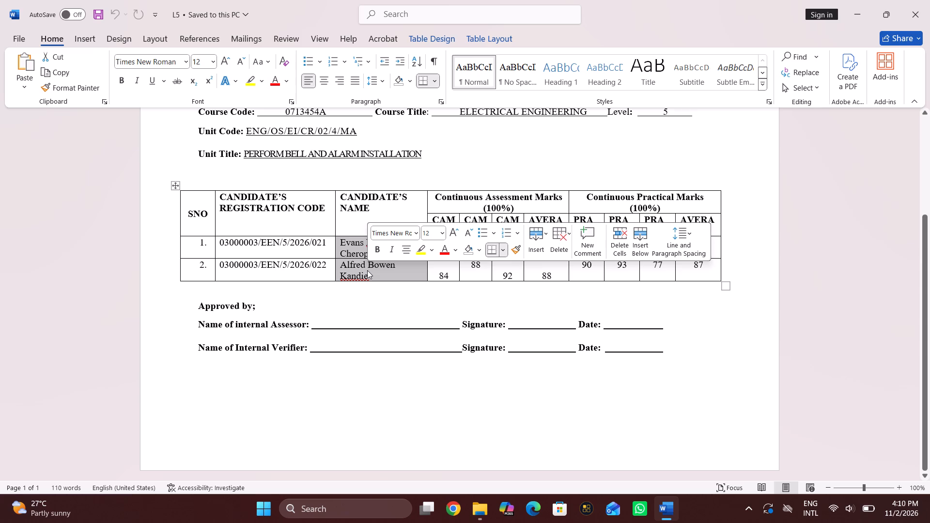
{"action": "key", "text": "BackSpace"}
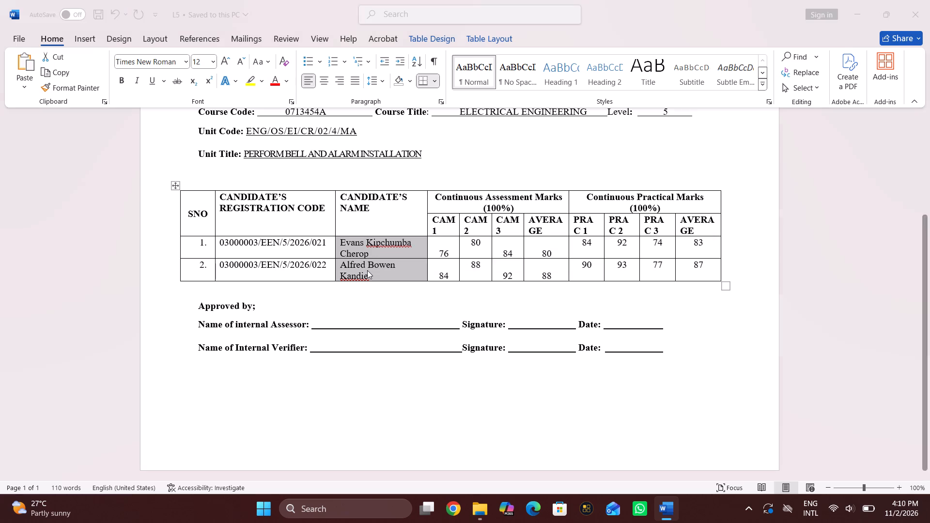
{"action": "left_click", "coordinate": [499, 272]}
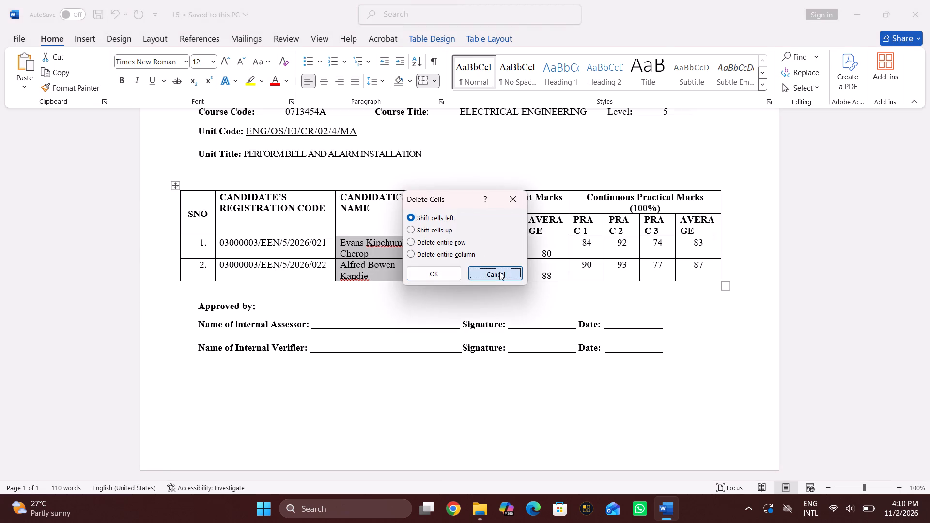
{"action": "key", "text": "Delete"}
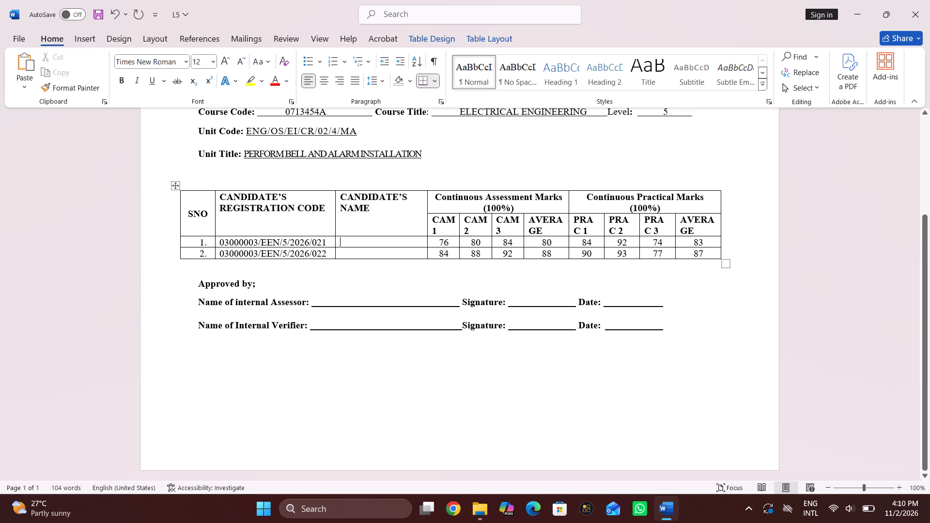
Place the cursor in the first candidate's empty name cell in the L5 marks table.
{"action": "left_click_drag", "start_coordinate": [328, 250], "coordinate": [302, 245]}
{"action": "left_click", "coordinate": [347, 258]}
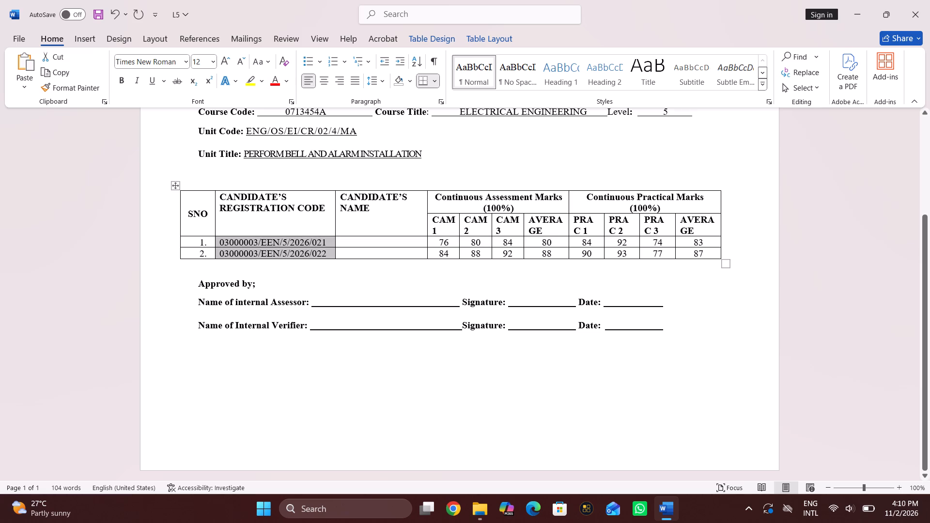
{"action": "left_click", "coordinate": [350, 244]}
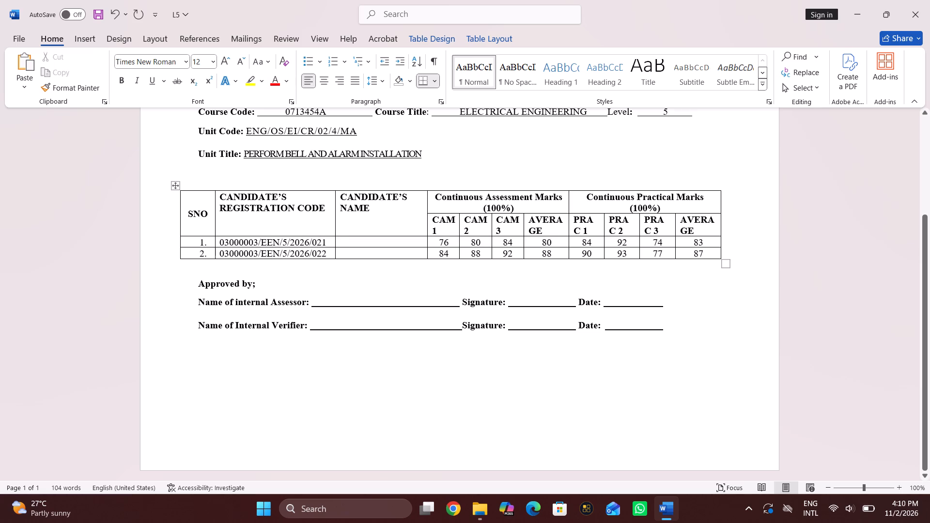
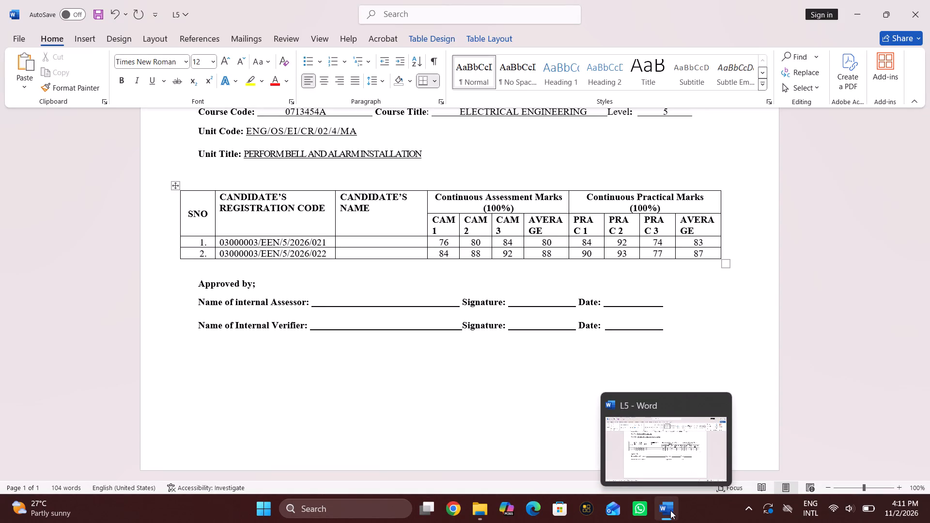
Open the L4 document from the Formative Nov-Dec 26 folder.
{"action": "left_click", "coordinate": [482, 522]}
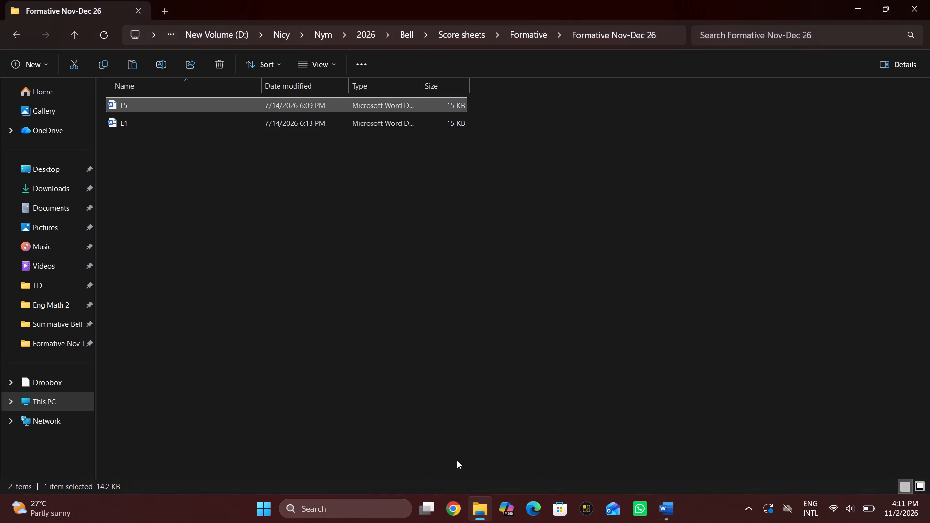
{"action": "double_click", "coordinate": [277, 123]}
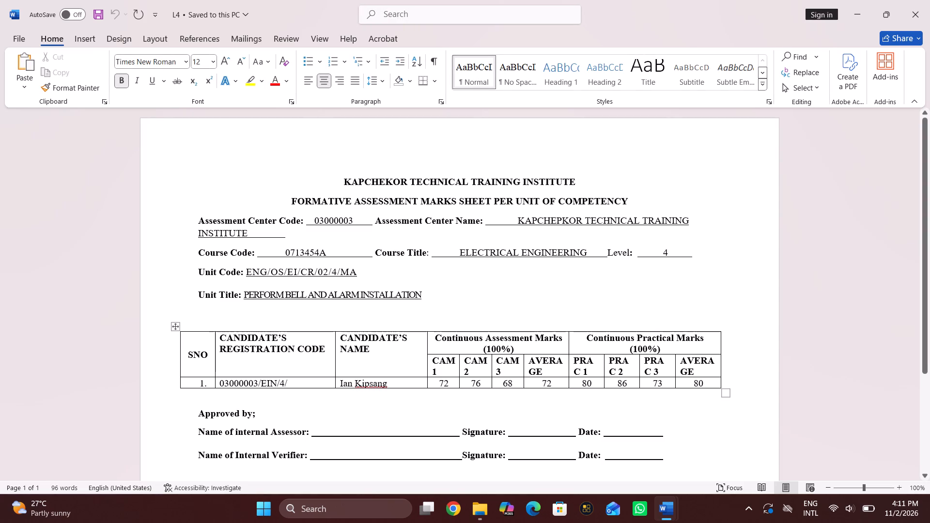
Add three empty rows below the existing candidate in the L4 marks table, making four numbered rows.
{"action": "left_click", "coordinate": [731, 384]}
{"action": "key", "text": "Return"}
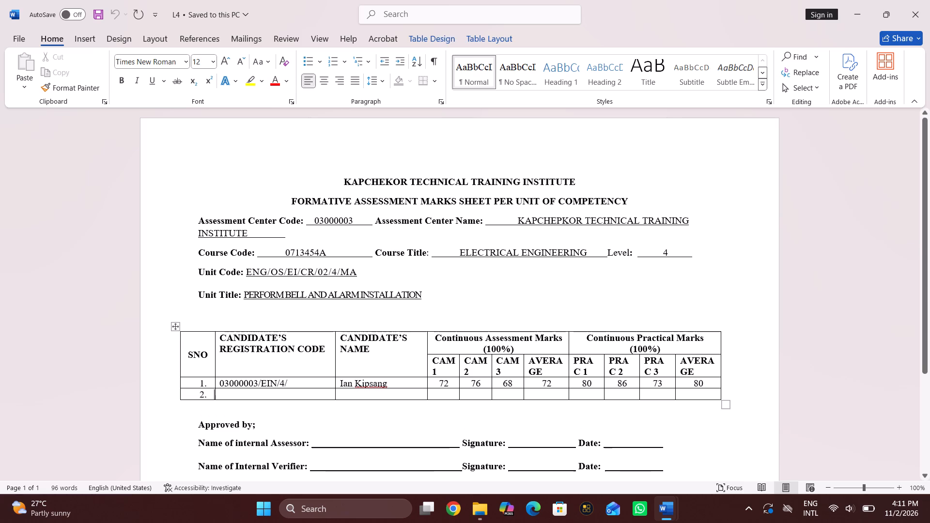
{"action": "left_click", "coordinate": [727, 394]}
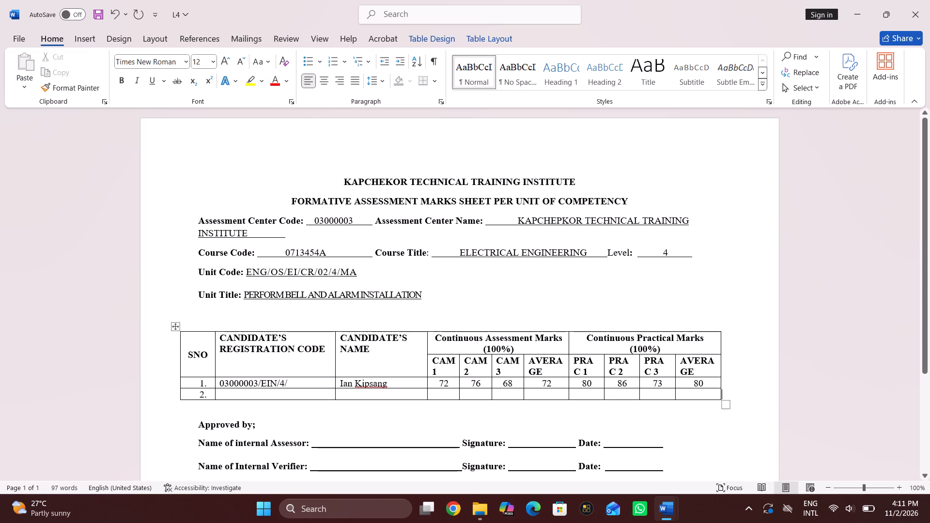
{"action": "key", "text": "Return"}
{"action": "left_click", "coordinate": [726, 405]}
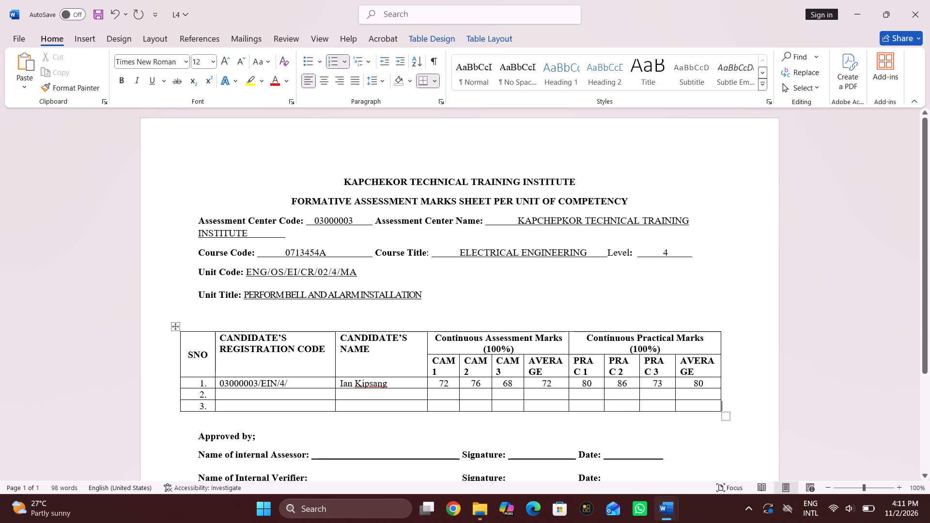
{"action": "key", "text": "Return"}
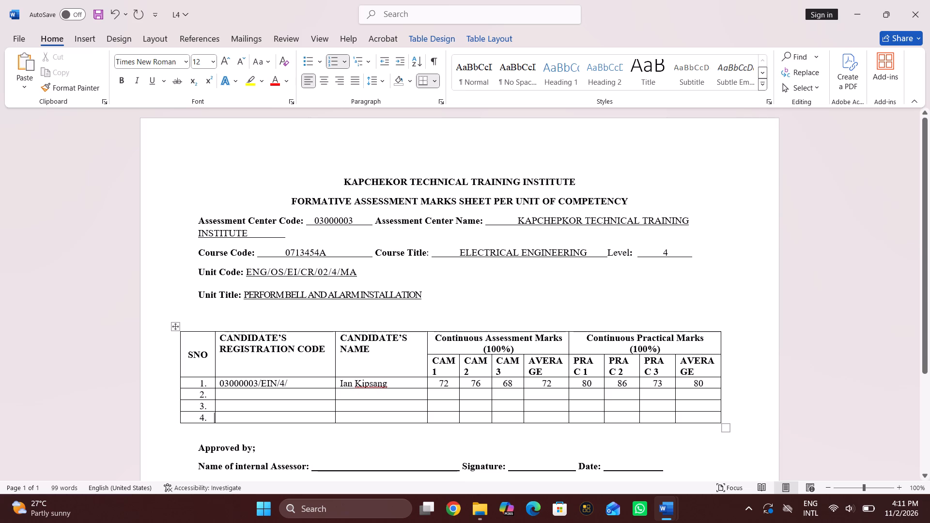
Move the existing candidate's registration code, name and marks from row 1 to row 4 of the marks table.
{"action": "left_click_drag", "start_coordinate": [220, 382], "coordinate": [616, 376]}
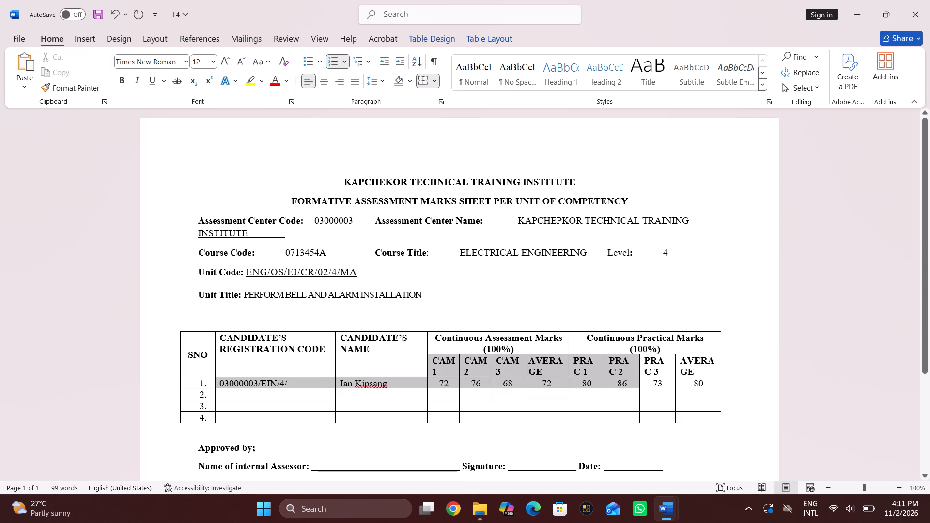
{"action": "left_click_drag", "start_coordinate": [616, 376], "coordinate": [699, 379]}
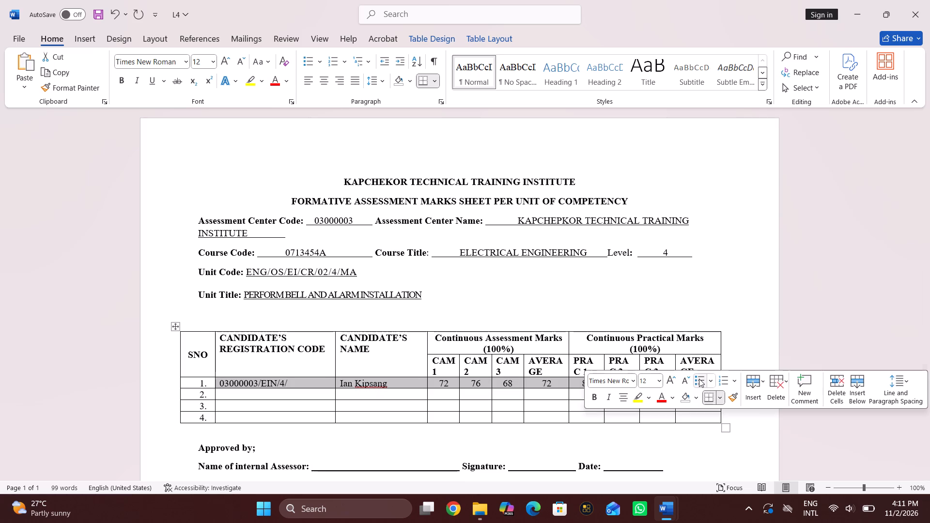
{"action": "key", "text": "ctrl+x"}
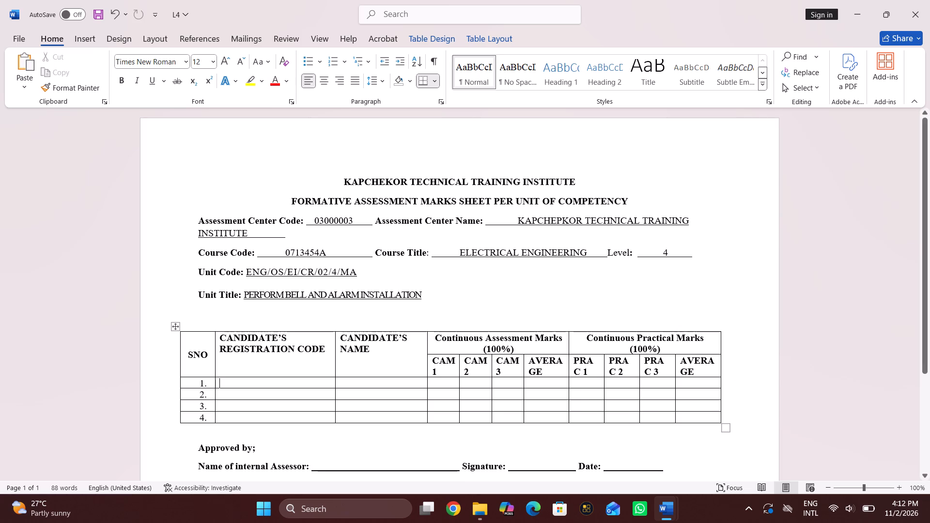
{"action": "left_click", "coordinate": [246, 415]}
{"action": "key", "text": "ctrl+v"}
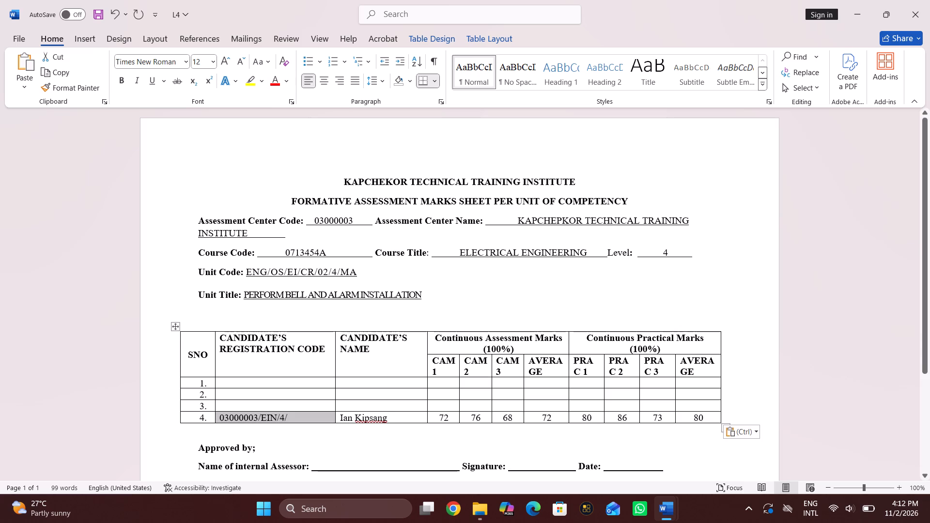
Copy the registration code prefix 03000003/EIN/4/ from row 4 into the registration code cells of rows 1 to 3.
{"action": "left_click", "coordinate": [224, 385]}
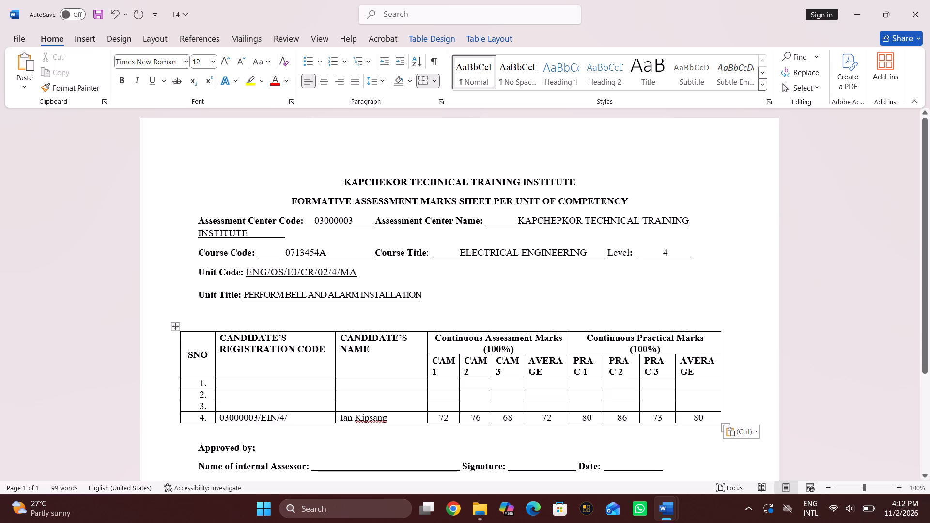
{"action": "left_click_drag", "start_coordinate": [292, 417], "coordinate": [261, 417]}
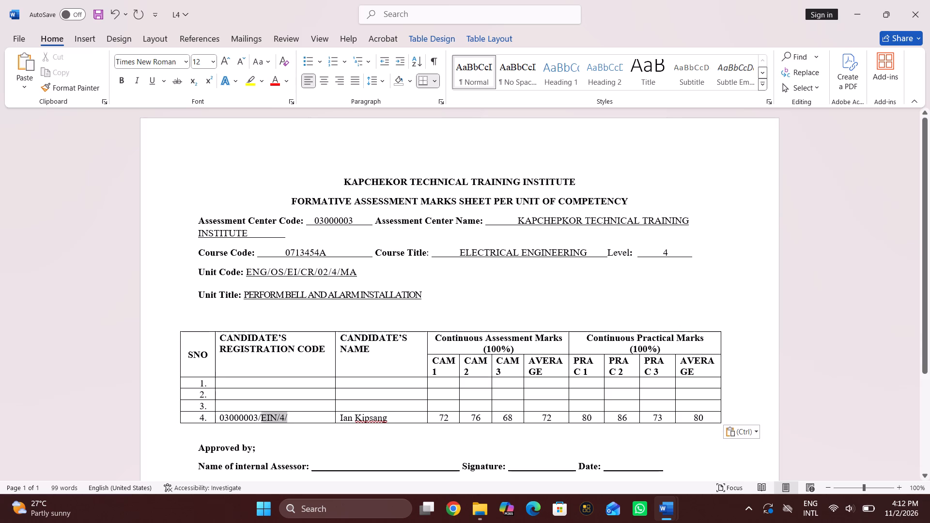
{"action": "left_click_drag", "start_coordinate": [261, 417], "coordinate": [242, 420]}
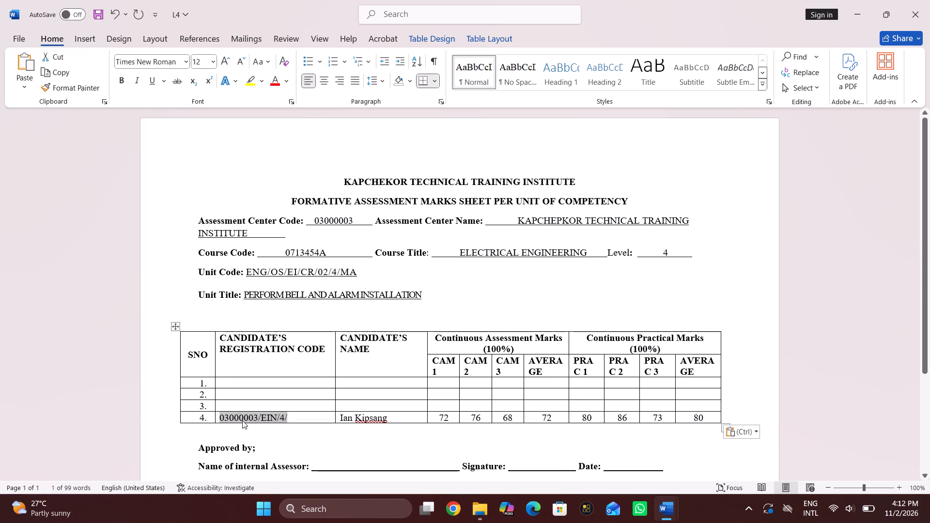
{"action": "key", "text": "ctrl+c"}
{"action": "left_click", "coordinate": [238, 381]}
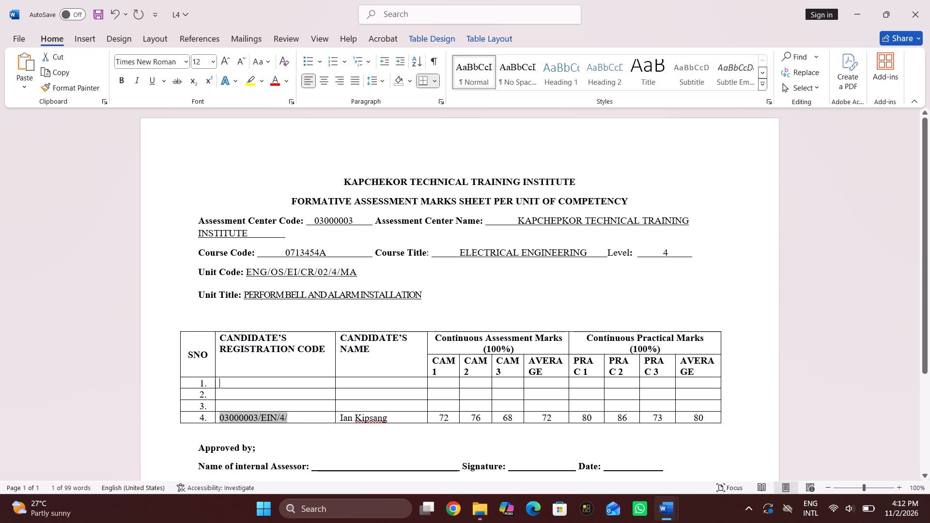
{"action": "left_click_drag", "start_coordinate": [238, 381], "coordinate": [242, 402]}
{"action": "key", "text": "ctrl+v"}
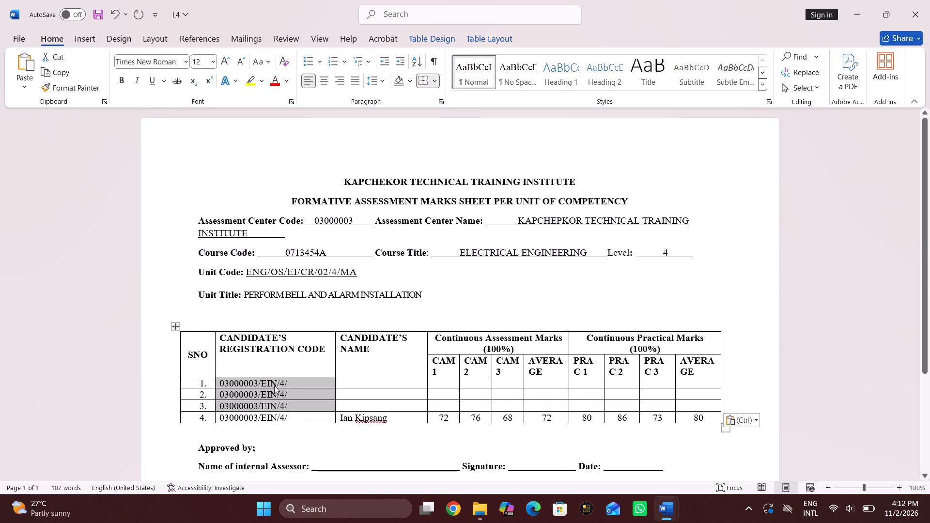
Complete the registration codes in rows 1 to 3 with the year 2026 and each candidate's consecutive serial number.
{"action": "left_click", "coordinate": [294, 382]}
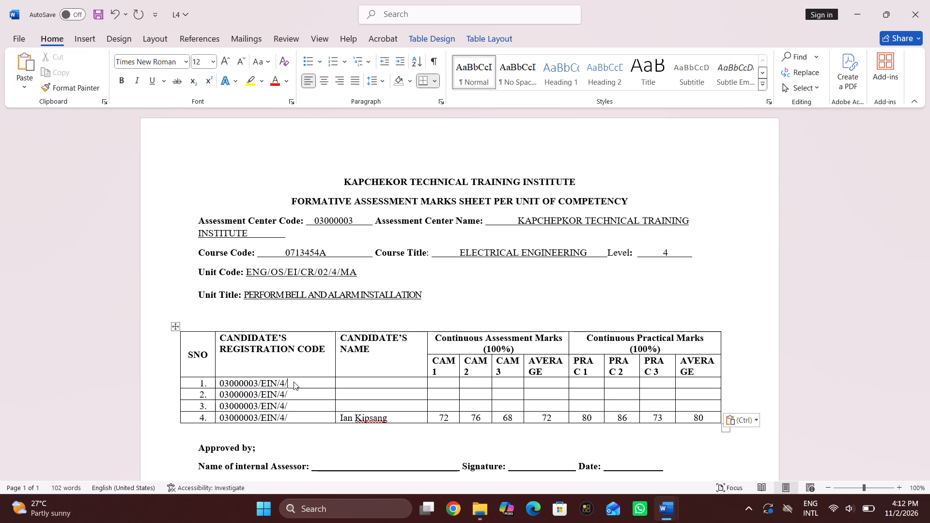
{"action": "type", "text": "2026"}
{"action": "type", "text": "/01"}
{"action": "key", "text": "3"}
{"action": "left_click", "coordinate": [293, 394]}
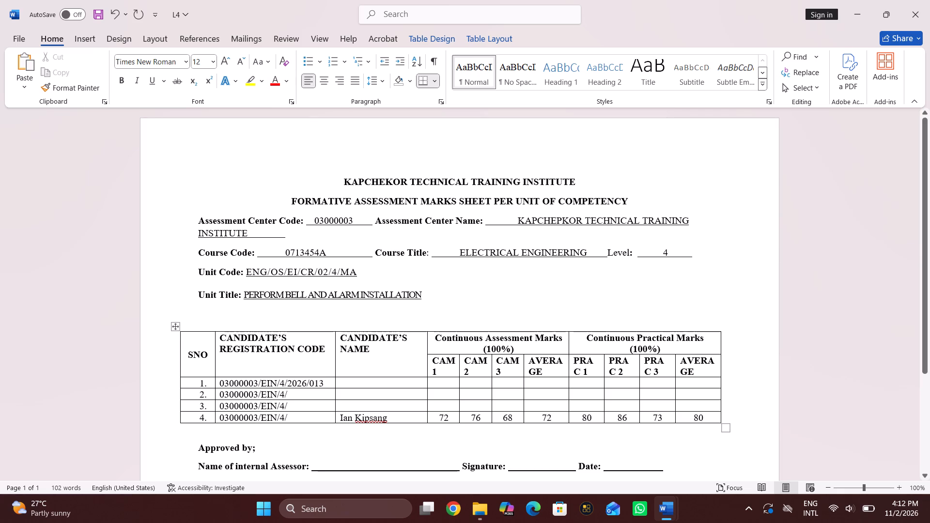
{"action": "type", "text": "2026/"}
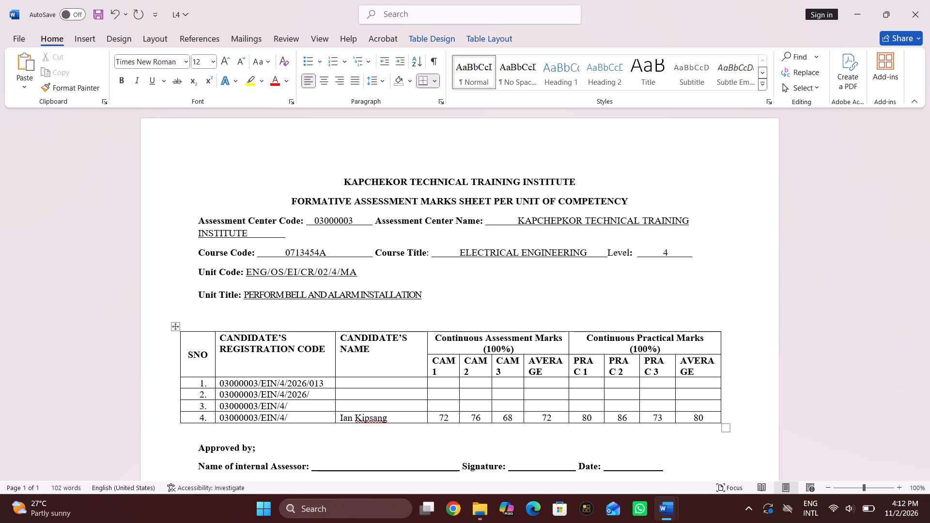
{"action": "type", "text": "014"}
{"action": "left_click", "coordinate": [297, 405]}
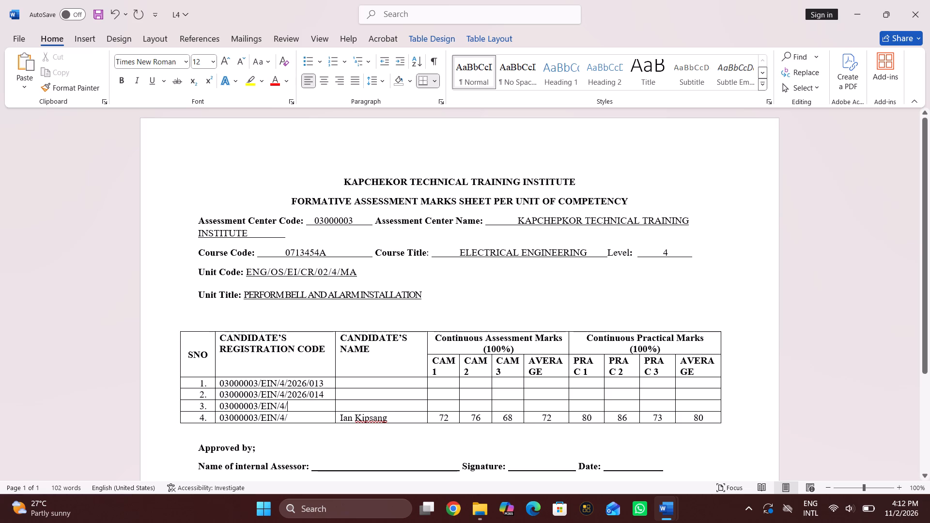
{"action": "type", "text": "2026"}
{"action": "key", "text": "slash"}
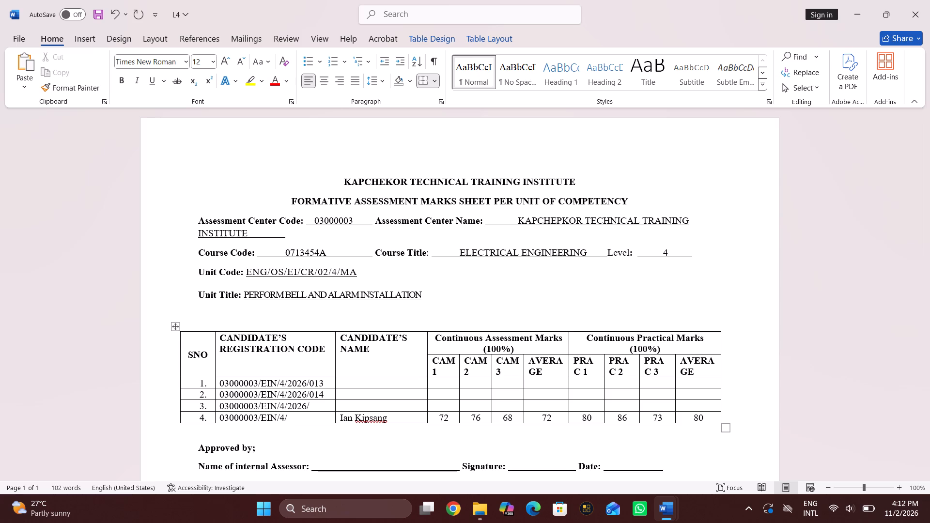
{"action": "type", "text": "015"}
Enter the first candidate's name in row 1 of the marks table.
{"action": "left_click", "coordinate": [355, 380]}
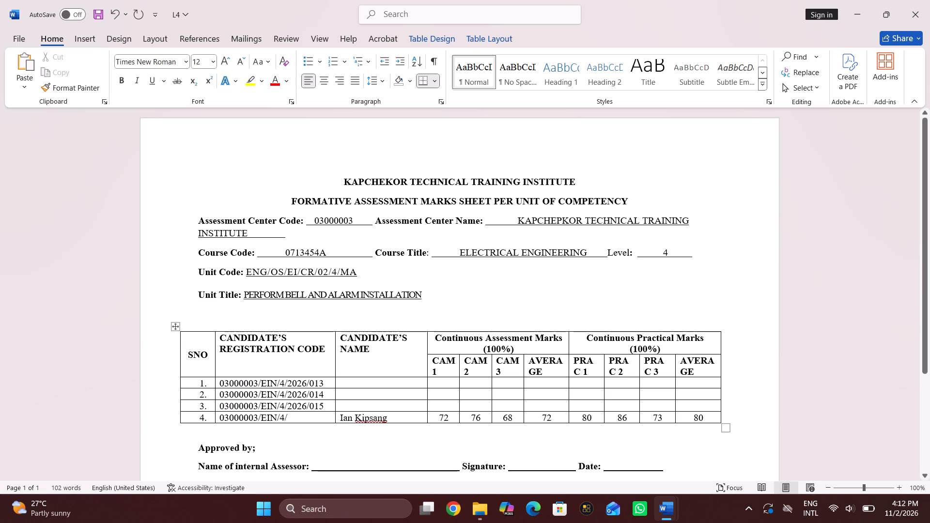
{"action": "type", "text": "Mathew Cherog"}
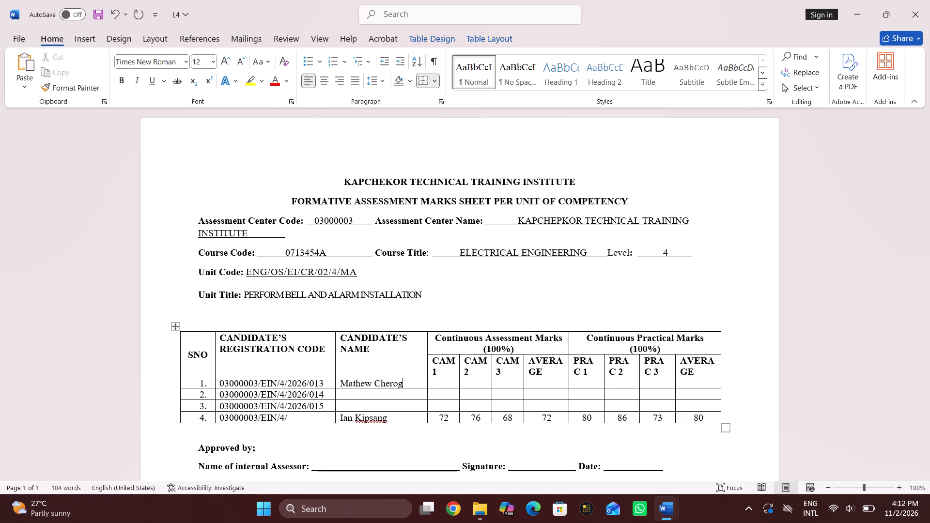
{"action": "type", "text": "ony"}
Enter the second candidate's full three-part name in row 2 of the marks table.
{"action": "left_click", "coordinate": [370, 394]}
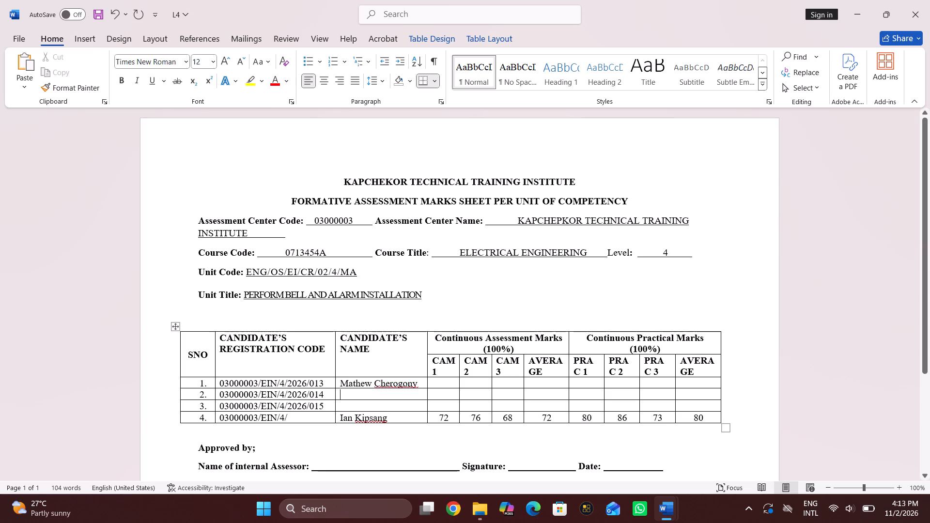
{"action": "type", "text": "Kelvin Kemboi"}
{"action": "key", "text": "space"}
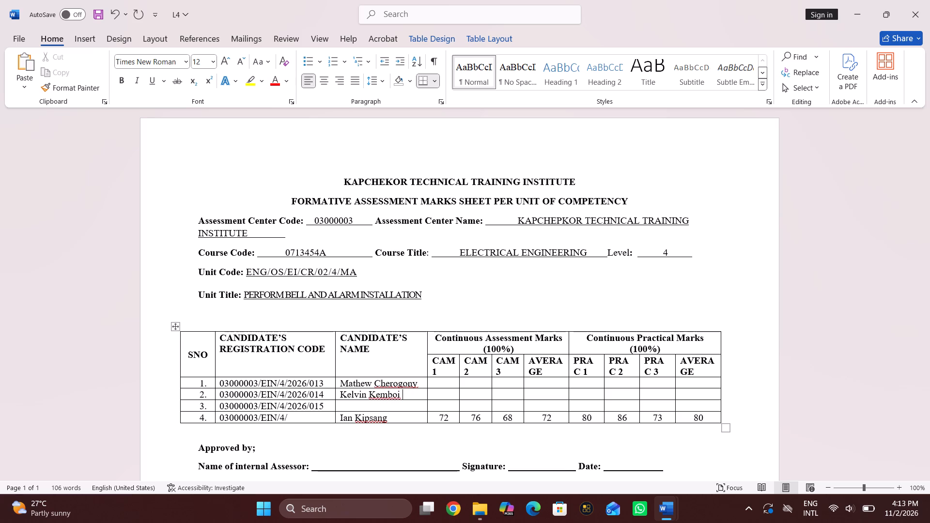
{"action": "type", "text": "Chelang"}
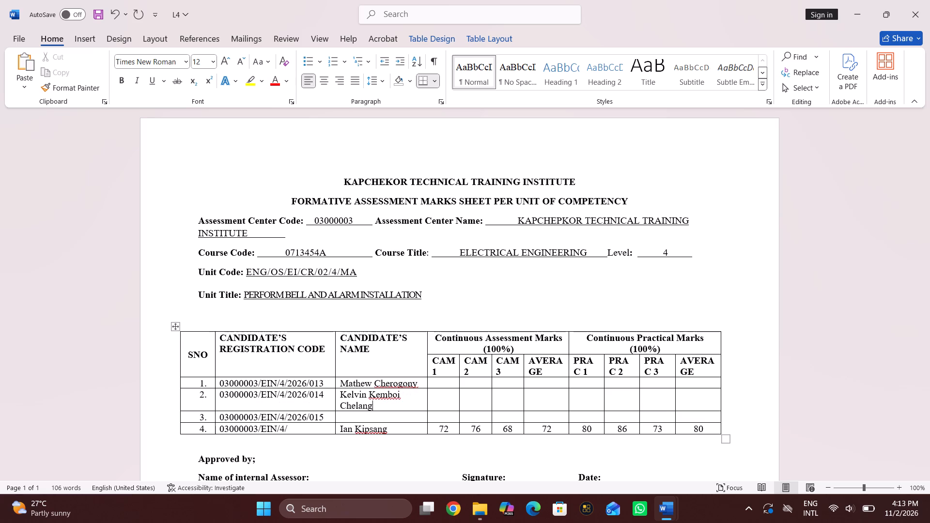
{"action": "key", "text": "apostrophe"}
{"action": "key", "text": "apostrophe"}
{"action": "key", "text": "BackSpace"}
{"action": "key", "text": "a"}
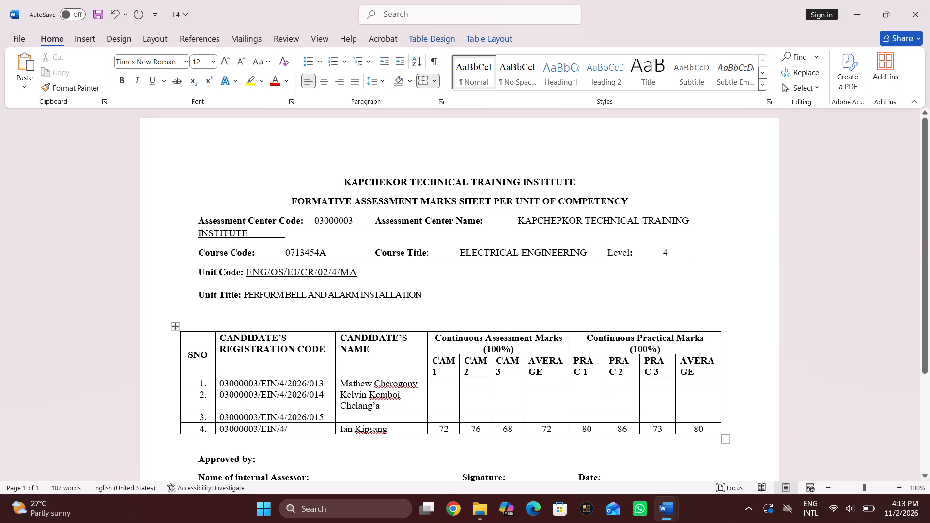
Narrow the registration code column slightly to widen the candidate's name column, keeping each registration code on one line.
{"action": "left_click_drag", "start_coordinate": [335, 371], "coordinate": [327, 371]}
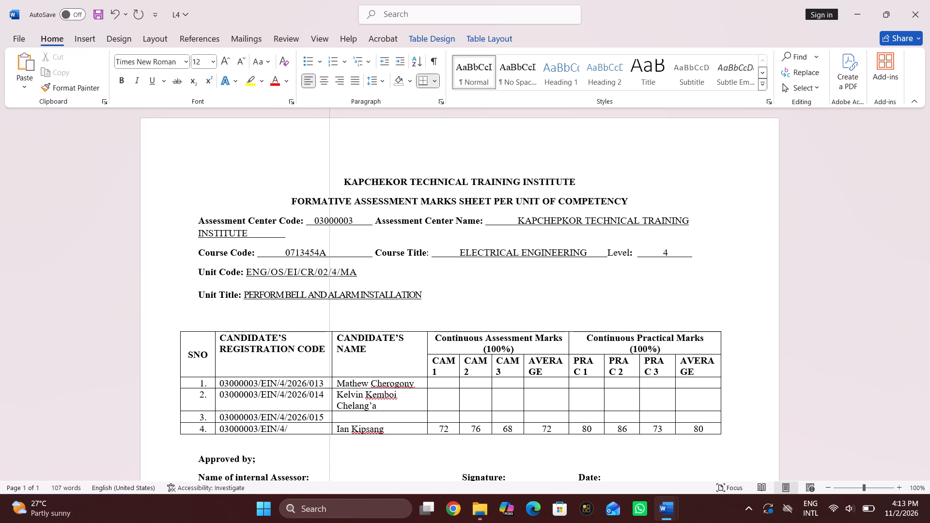
{"action": "left_click_drag", "start_coordinate": [327, 371], "coordinate": [322, 371]}
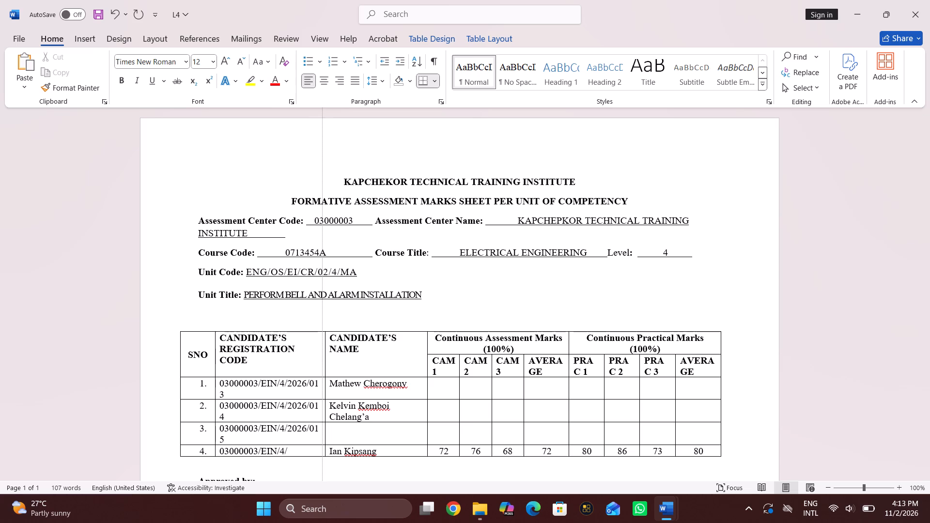
{"action": "left_click_drag", "start_coordinate": [322, 371], "coordinate": [330, 371]}
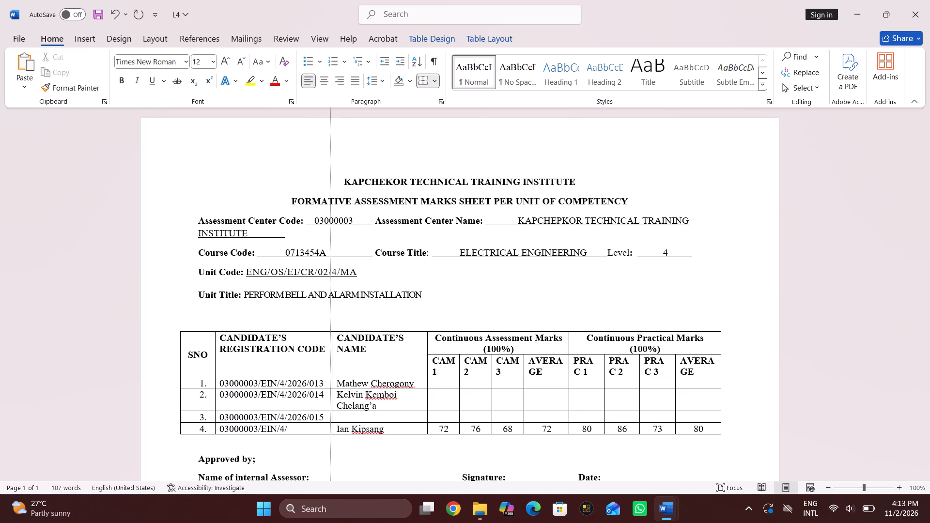
{"action": "left_click_drag", "start_coordinate": [330, 371], "coordinate": [330, 371]}
Enter the third candidate's full three-part name in row 3 of the marks table.
{"action": "left_click", "coordinate": [347, 417]}
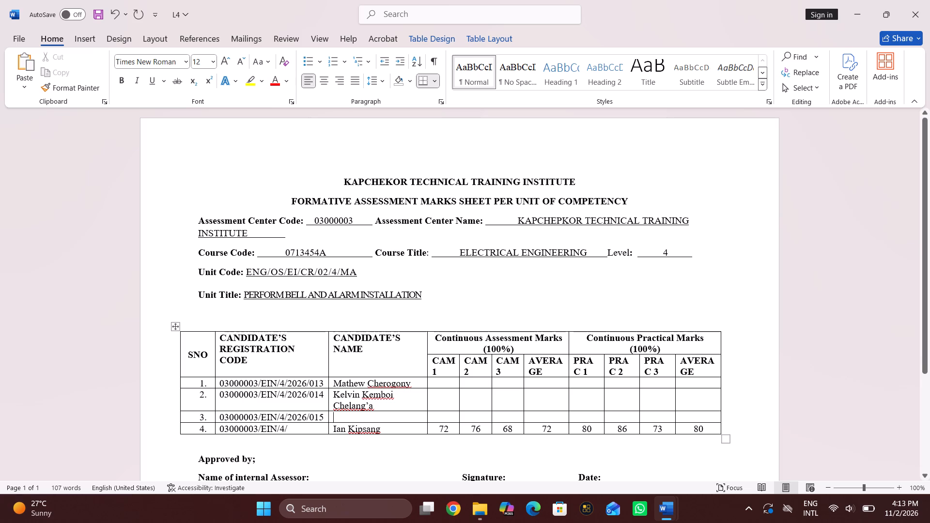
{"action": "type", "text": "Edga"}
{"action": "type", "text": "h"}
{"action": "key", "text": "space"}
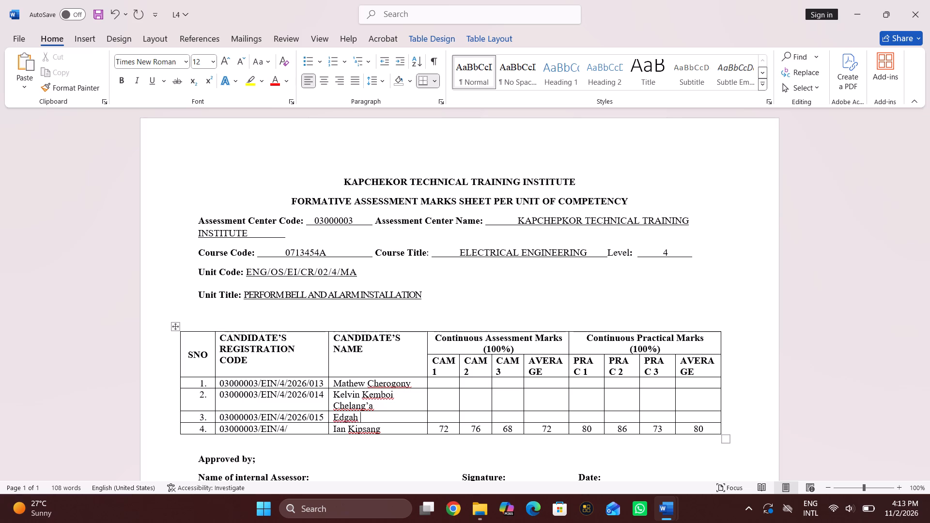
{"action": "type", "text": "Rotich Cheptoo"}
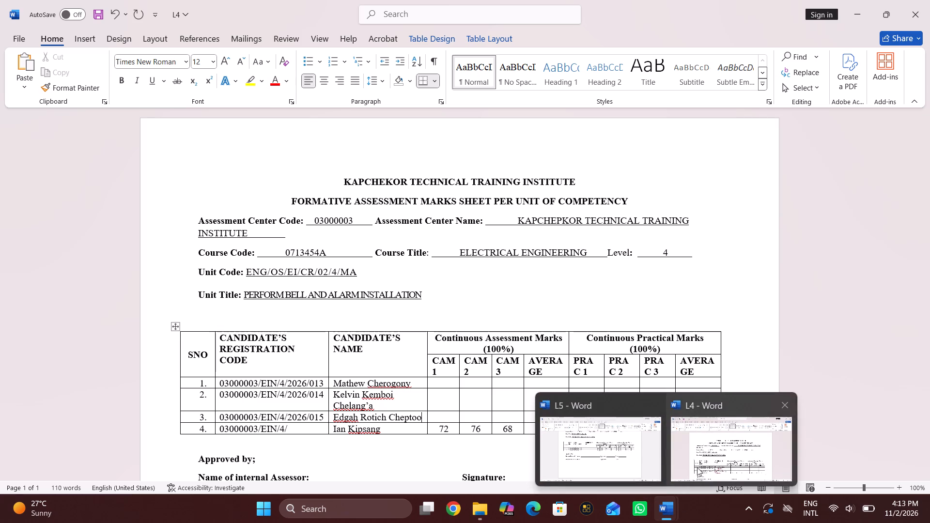
In the L5 document, replace the serial number in row 1's registration code and enter that candidate's full three-part name.
{"action": "left_click", "coordinate": [616, 451]}
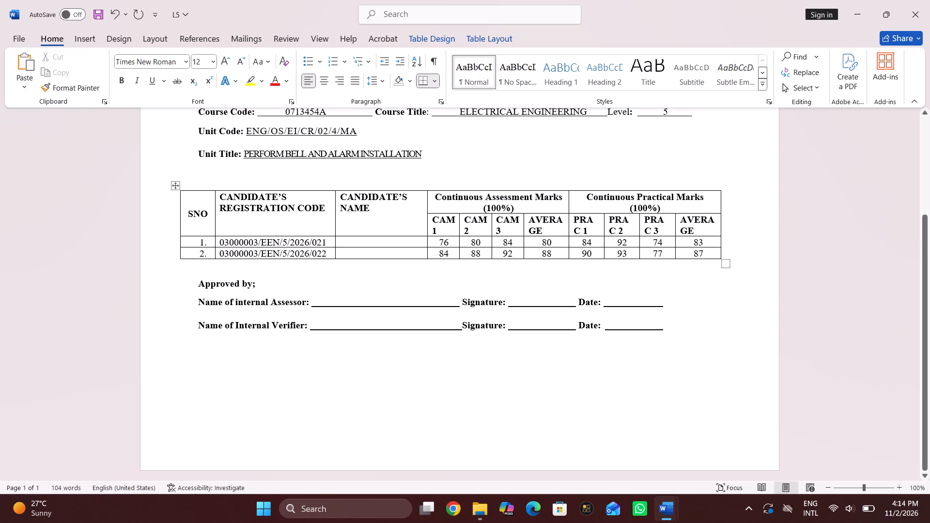
{"action": "left_click", "coordinate": [329, 244]}
{"action": "key", "text": "BackSpace"}
{"action": "key", "text": "BackSpace"}
{"action": "key", "text": "BackSpace"}
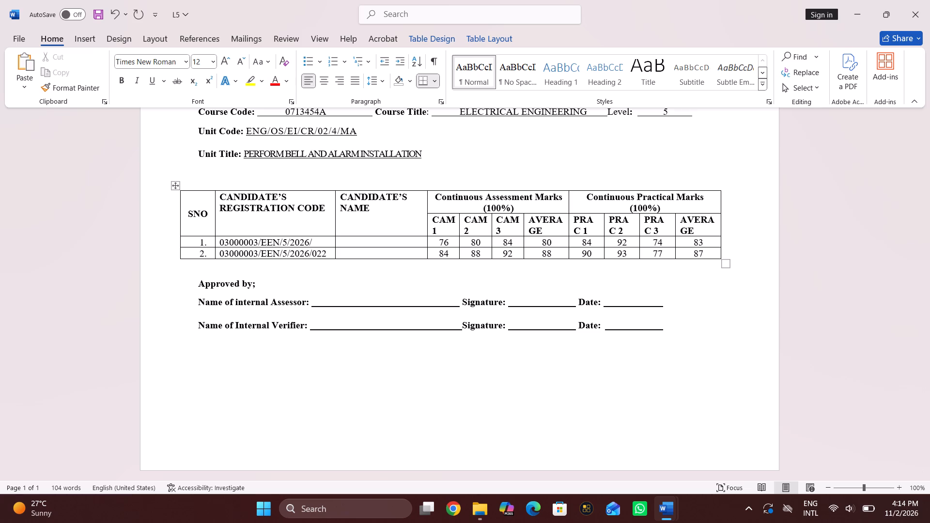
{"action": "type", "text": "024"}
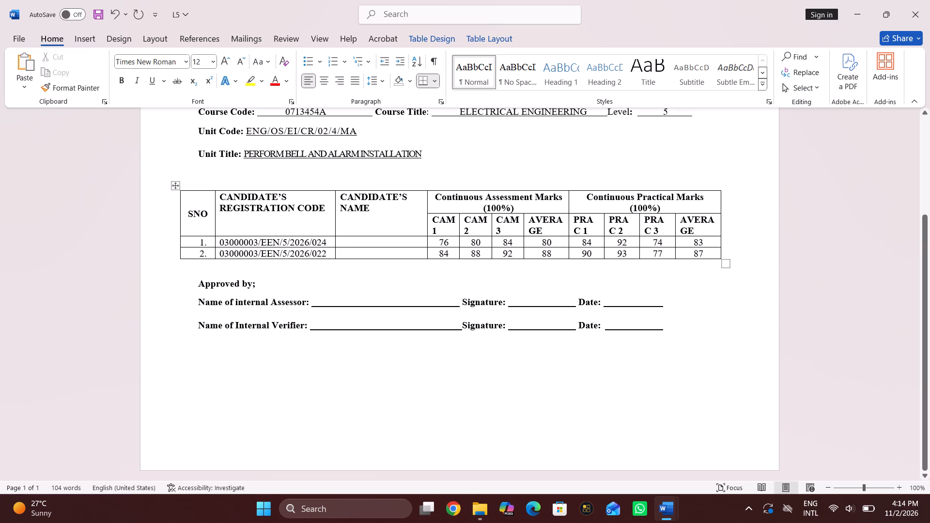
{"action": "left_click", "coordinate": [359, 244]}
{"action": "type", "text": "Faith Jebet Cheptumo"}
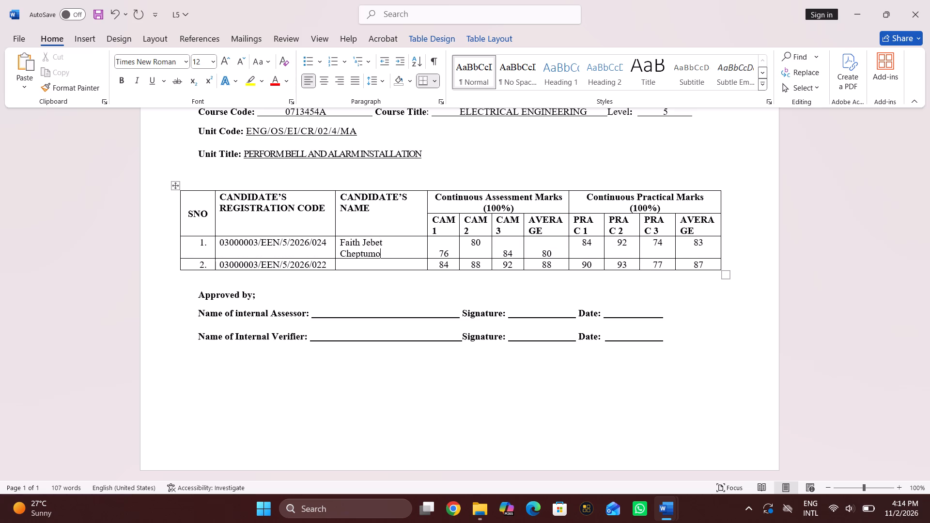
Change the last digit of row 2's registration code to 5 and enter that candidate's full three-part name.
{"action": "left_click", "coordinate": [366, 265]}
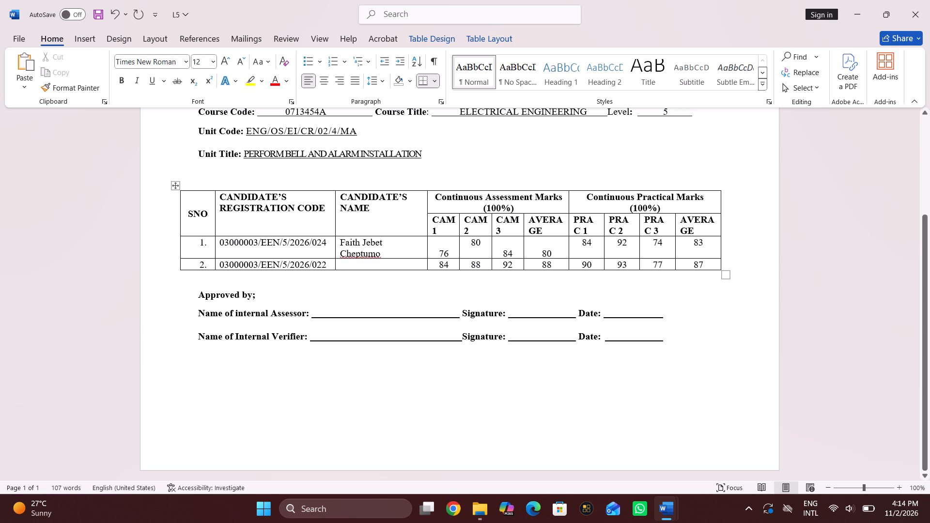
{"action": "left_click", "coordinate": [326, 262]}
{"action": "key", "text": "BackSpace"}
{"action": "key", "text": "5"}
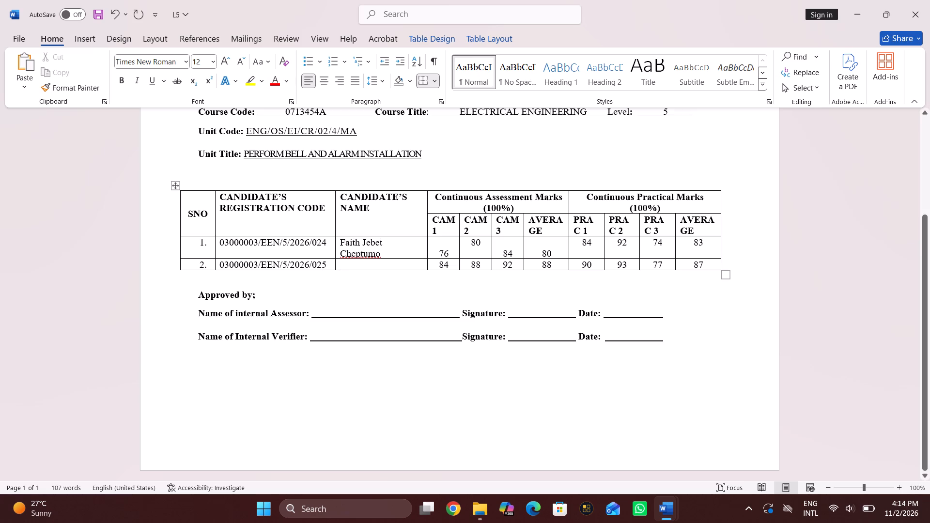
{"action": "left_click", "coordinate": [368, 263]}
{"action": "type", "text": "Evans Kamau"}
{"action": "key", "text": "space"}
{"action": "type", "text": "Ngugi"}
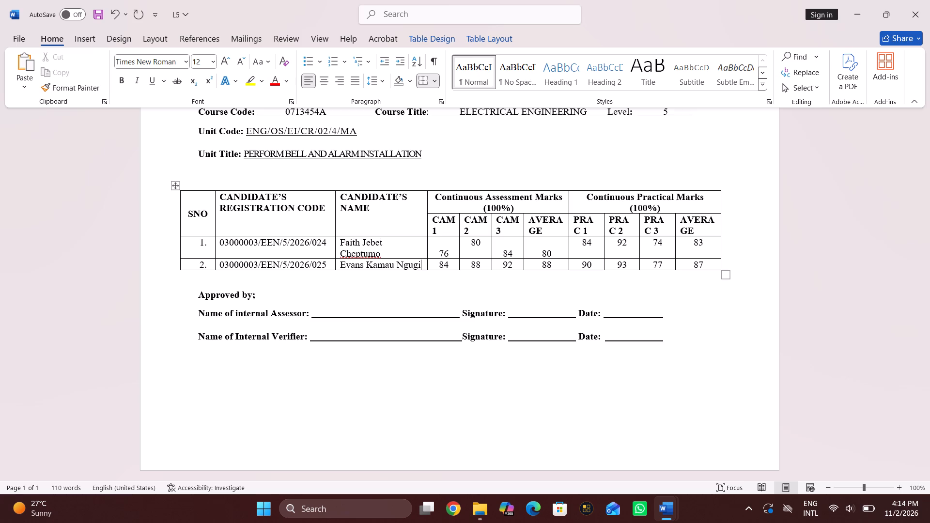
Clear all the assessment marks, practical marks and averages from both candidate rows of the L5 table.
{"action": "left_click_drag", "start_coordinate": [435, 245], "coordinate": [478, 252]}
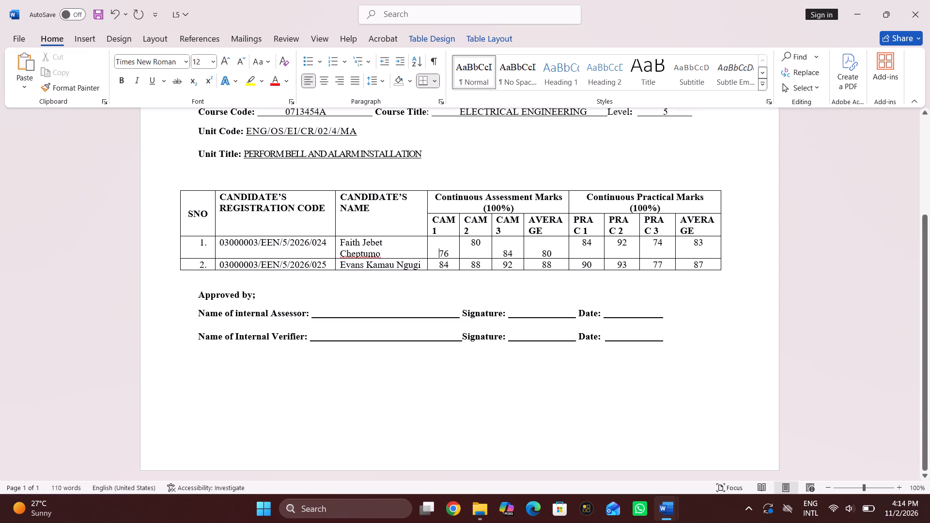
{"action": "left_click_drag", "start_coordinate": [478, 252], "coordinate": [703, 263]}
{"action": "key", "text": "Delete"}
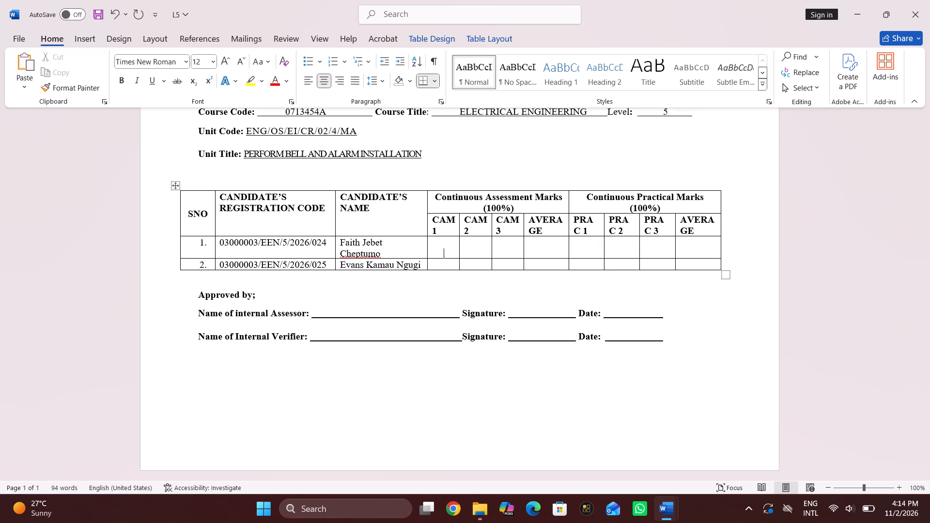
{"action": "scroll", "coordinate": [645, 290], "scroll_direction": "up", "scroll_amount": 3}
{"action": "scroll", "coordinate": [645, 290], "scroll_direction": "down", "scroll_amount": 1}
In the L4 document, enter row 1's first pair of marks: 56 for CAM 1 and 70 for PRAC 1.
{"action": "left_click", "coordinate": [728, 447]}
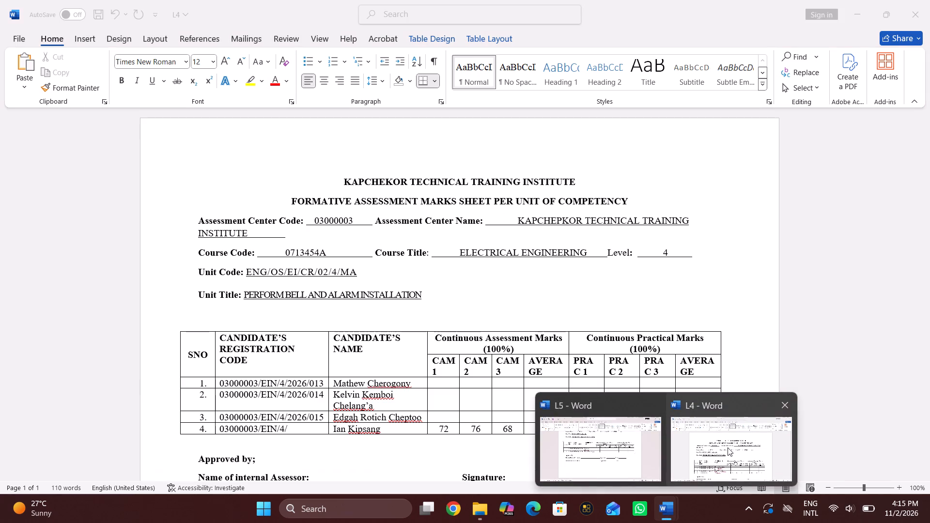
{"action": "left_click", "coordinate": [448, 382]}
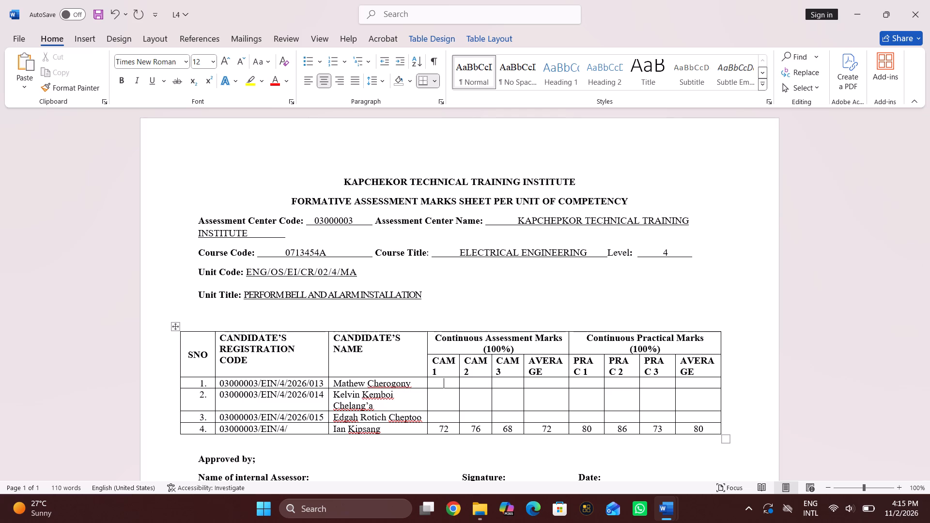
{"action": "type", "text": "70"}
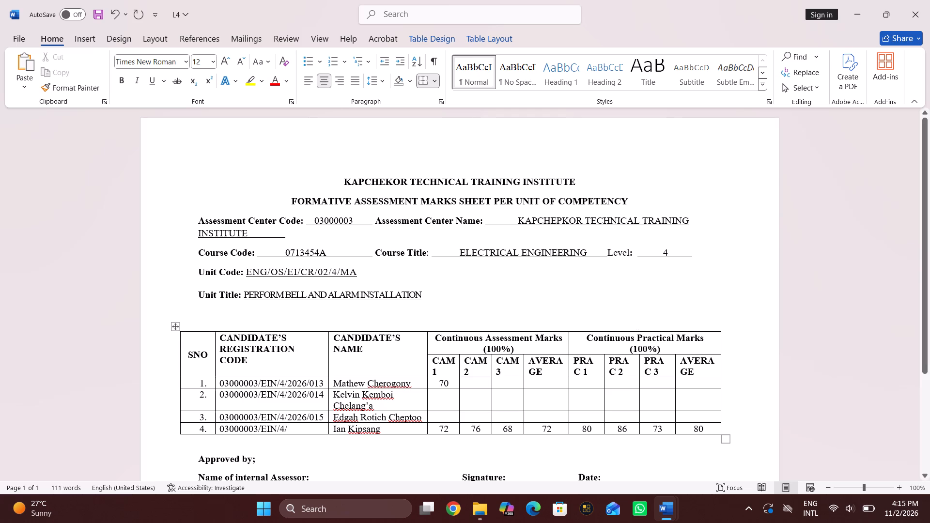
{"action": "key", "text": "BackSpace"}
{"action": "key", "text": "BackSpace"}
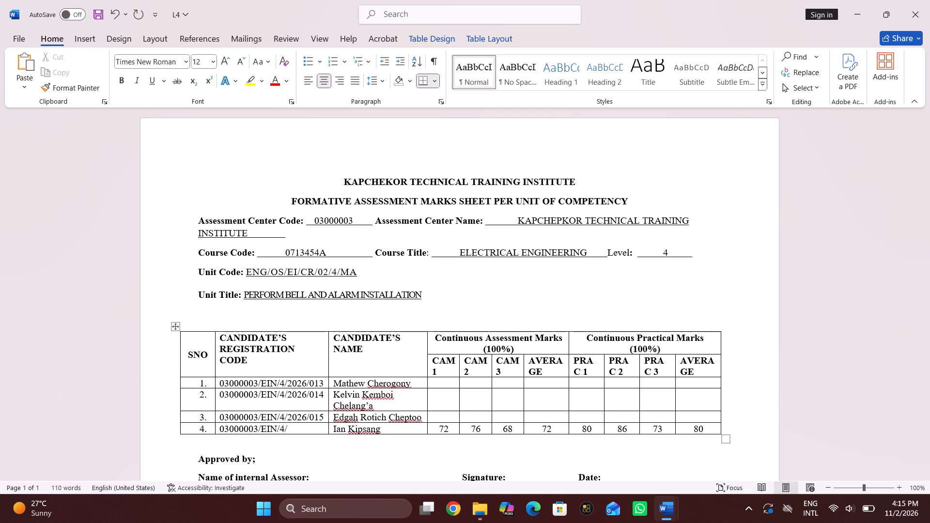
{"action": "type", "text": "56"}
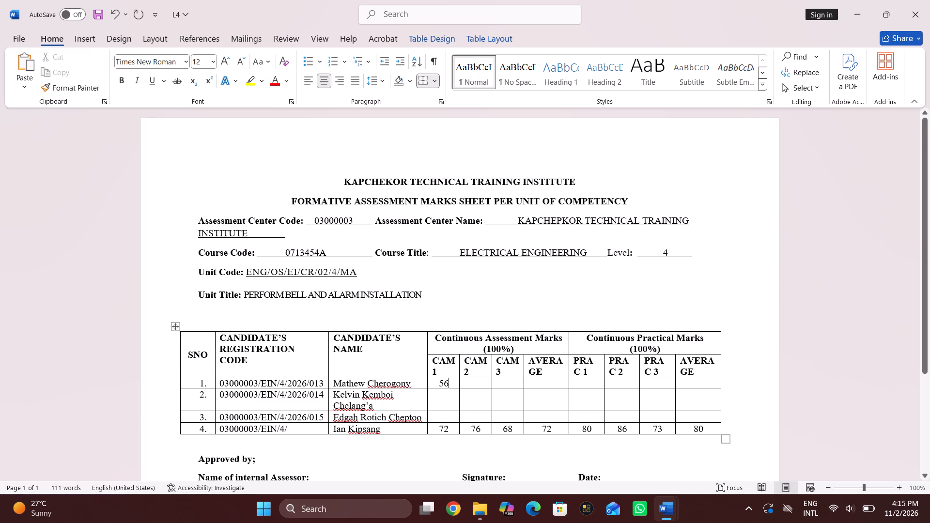
{"action": "left_click", "coordinate": [588, 382]}
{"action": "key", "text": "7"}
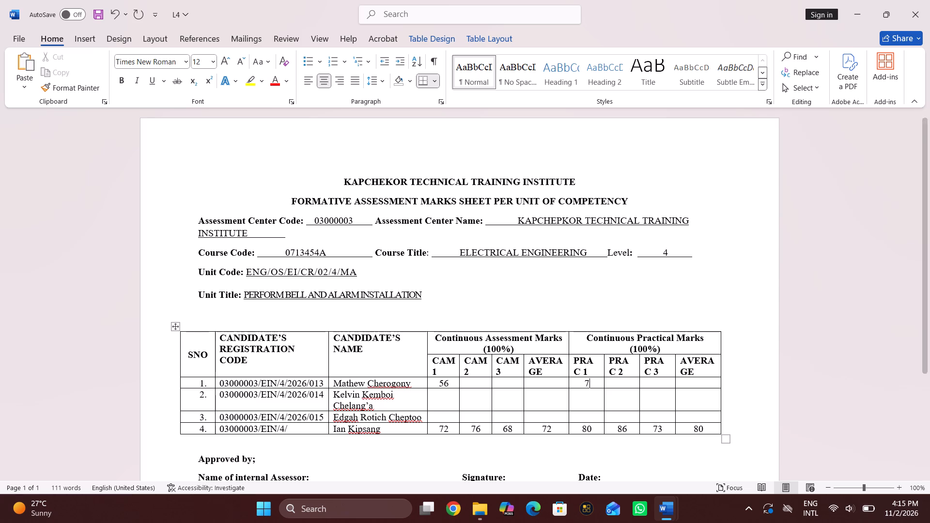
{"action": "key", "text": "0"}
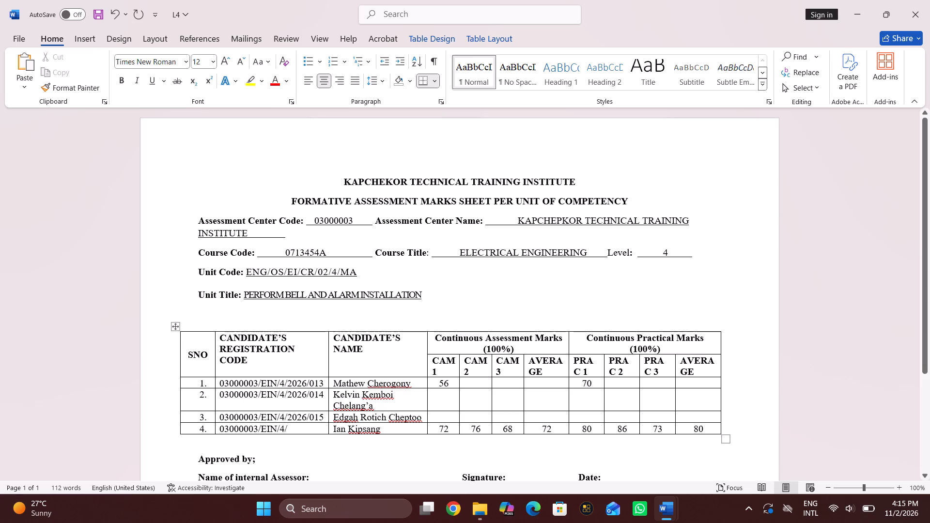
Enter row 1's second pair of marks: 76 for CAM 2 and 90 for PRAC 2.
{"action": "left_click", "coordinate": [476, 381]}
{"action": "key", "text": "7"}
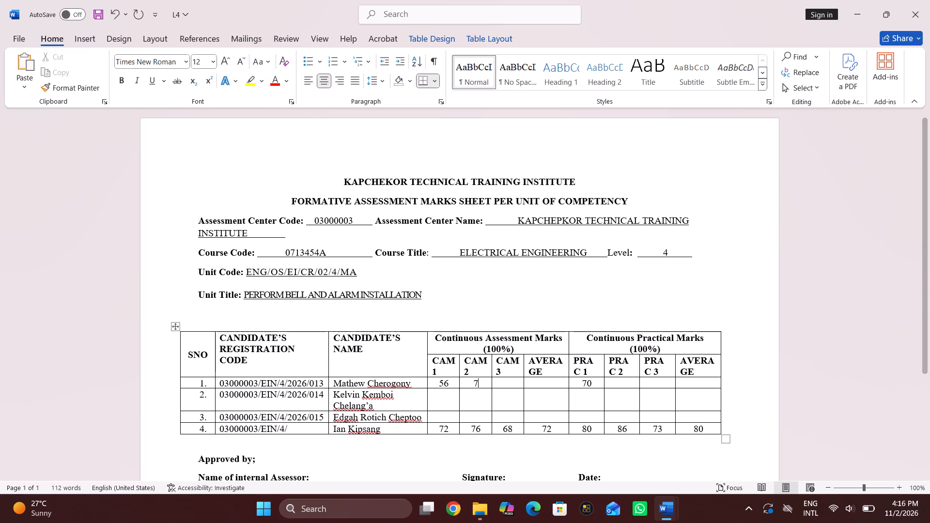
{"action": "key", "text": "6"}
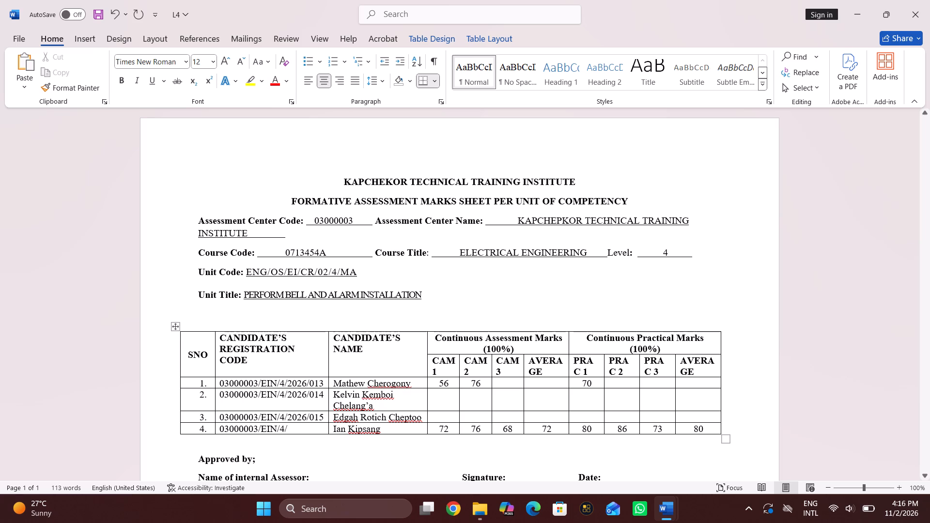
{"action": "left_click", "coordinate": [625, 381]}
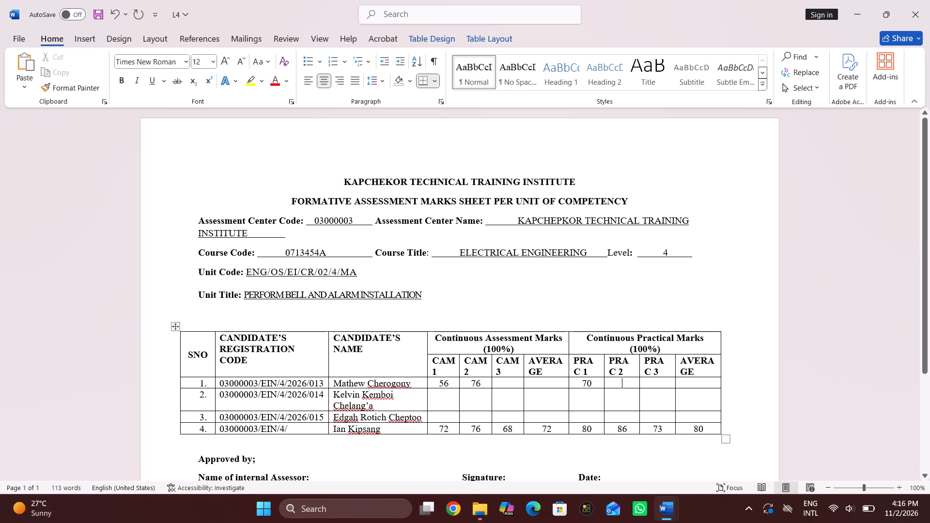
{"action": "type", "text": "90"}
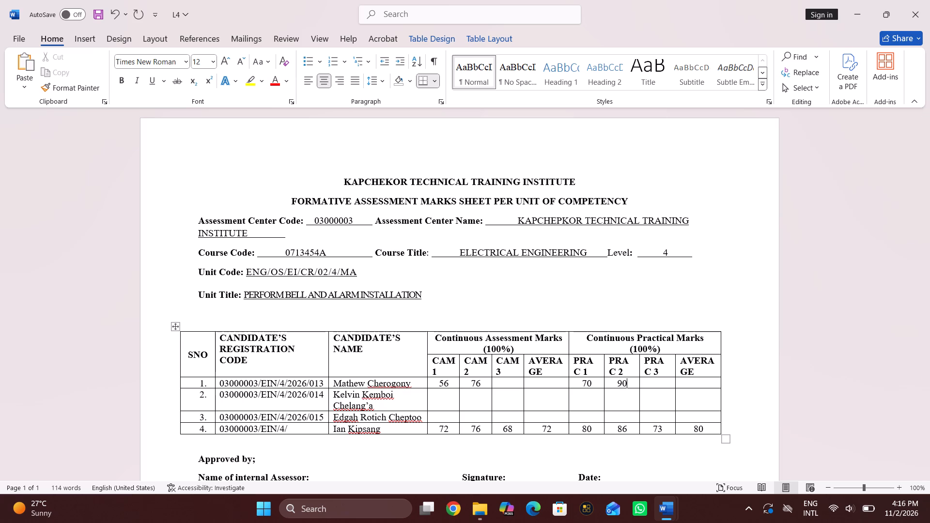
Enter row 1's third pair of marks: 72 for CAM 3 and 72 for PRAC 3.
{"action": "left_click", "coordinate": [505, 384]}
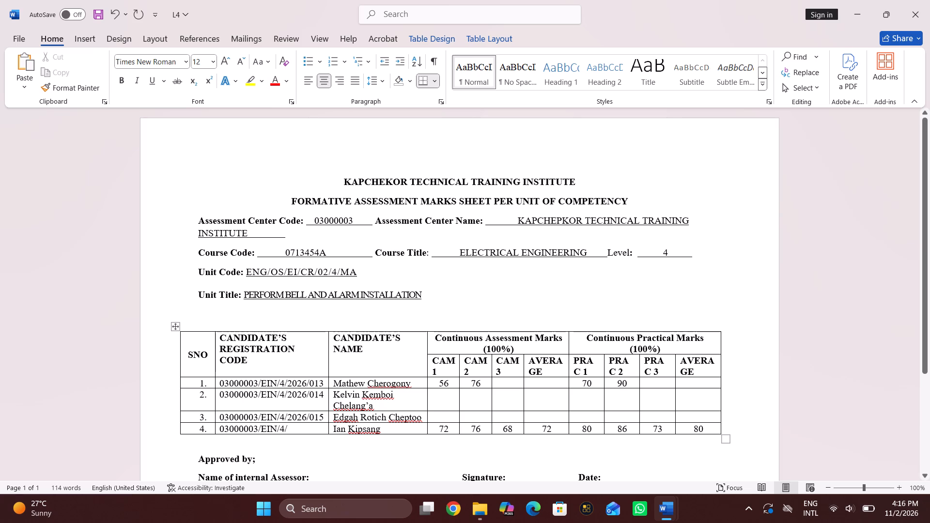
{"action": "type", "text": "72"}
{"action": "left_click", "coordinate": [653, 383]}
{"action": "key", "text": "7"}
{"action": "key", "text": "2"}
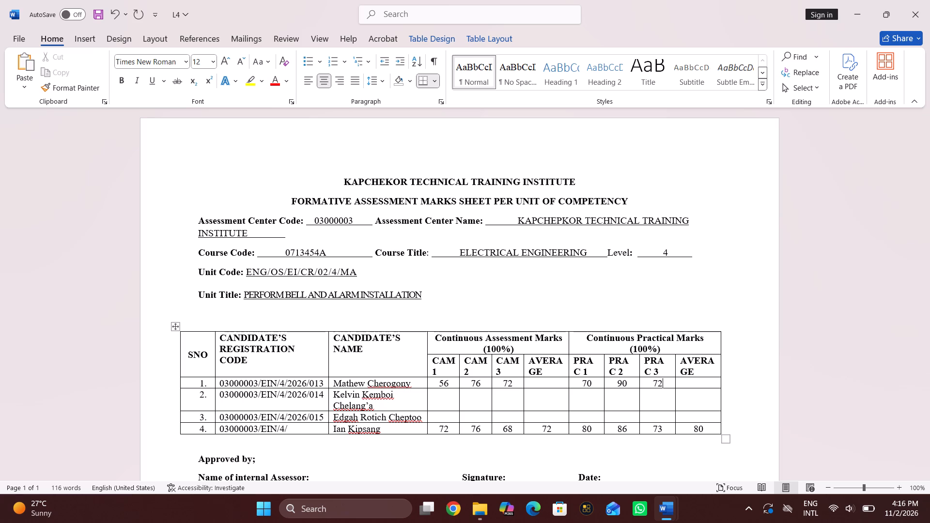
Replace row 1's PRAC 3 mark in the L4 table with 69.
{"action": "key", "text": "BackSpace"}
{"action": "key", "text": "BackSpace"}
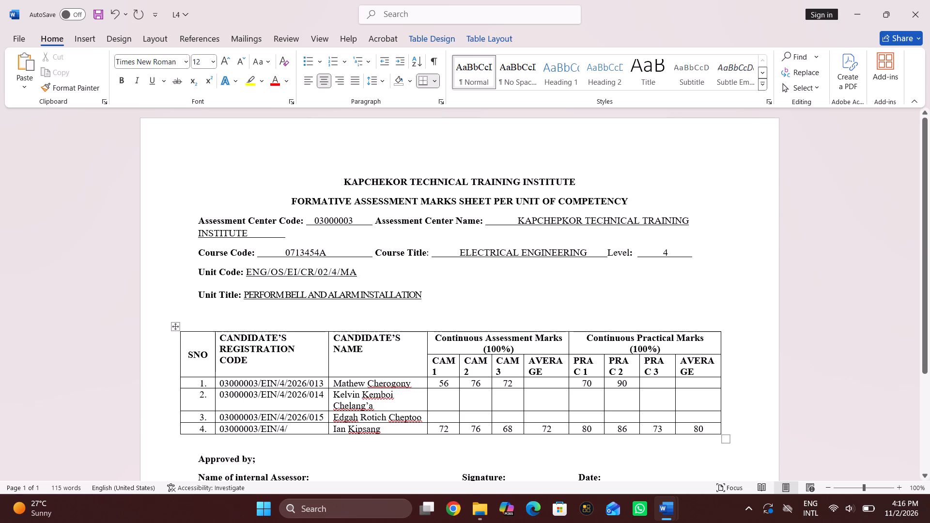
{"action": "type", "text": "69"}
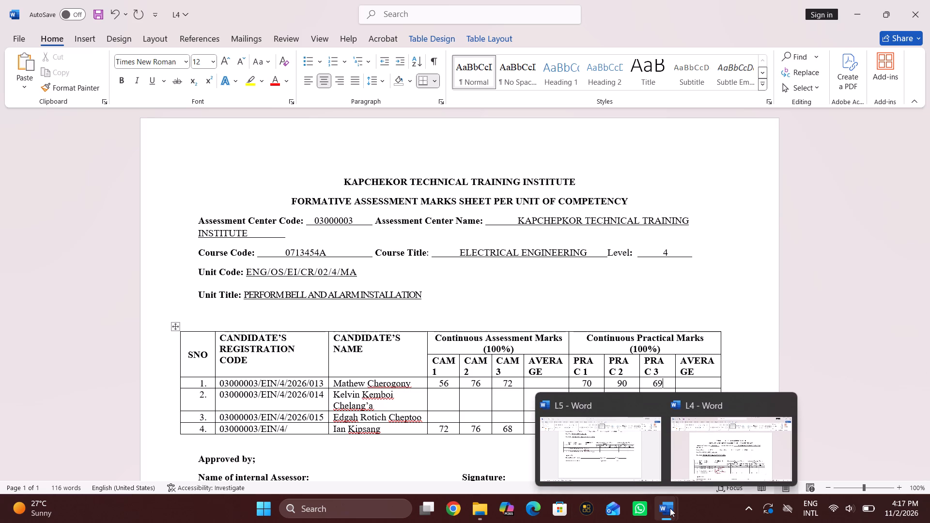
In the L5 document, enter row 1's marks: 84, 88 and 84 for CAM 1 to 3, and 93, 80 and 91 for PRAC 1 to 3.
{"action": "left_click", "coordinate": [618, 451]}
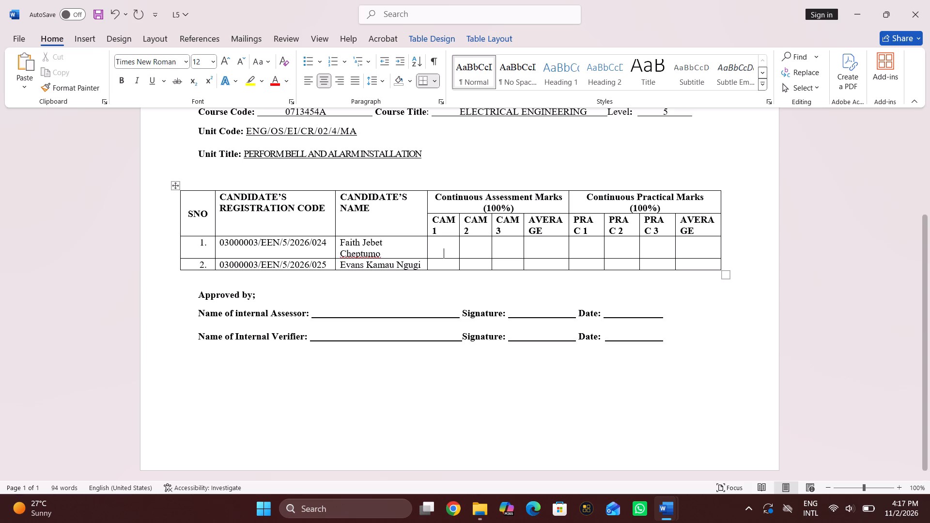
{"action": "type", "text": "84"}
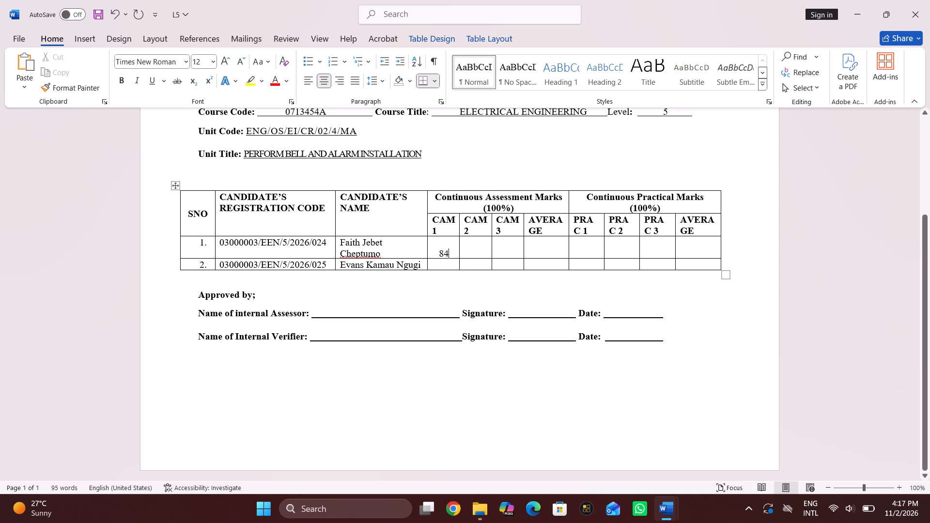
{"action": "left_click", "coordinate": [596, 246]}
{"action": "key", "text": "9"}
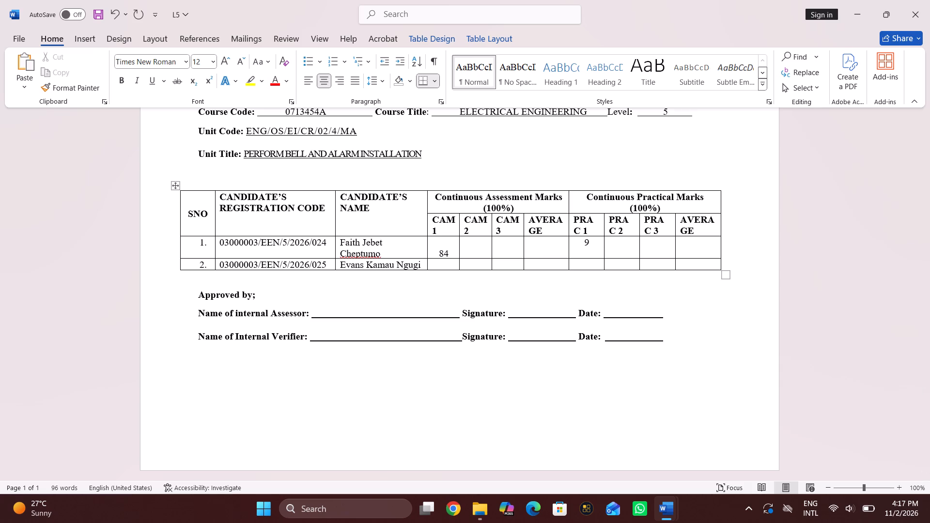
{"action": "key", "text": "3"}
{"action": "left_click", "coordinate": [486, 248]}
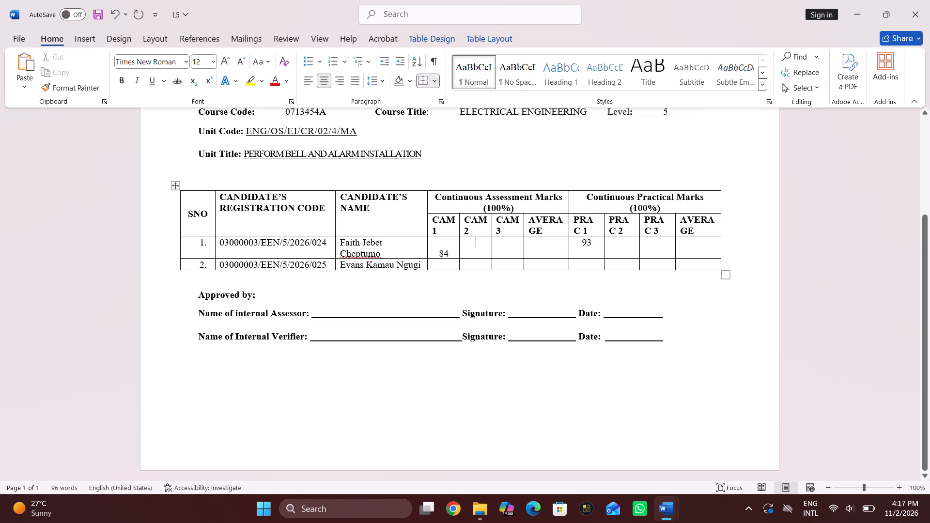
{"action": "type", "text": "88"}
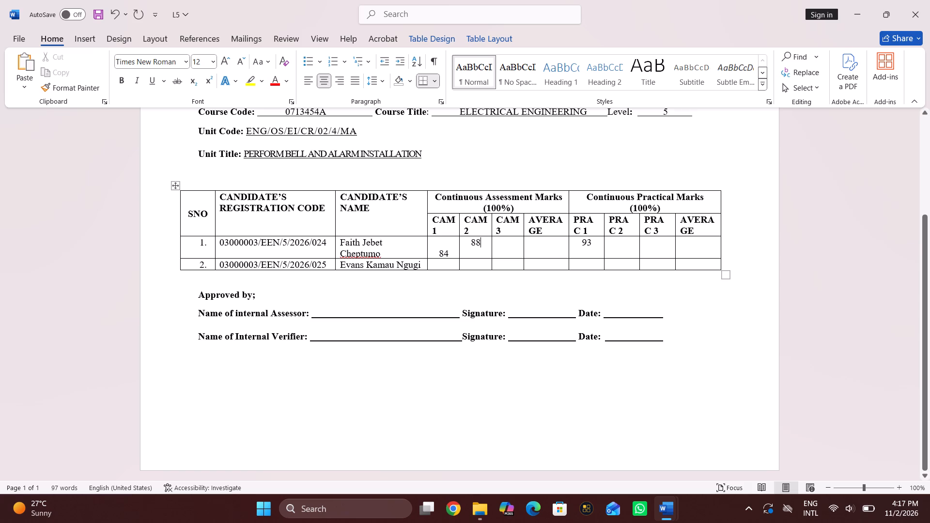
{"action": "left_click", "coordinate": [623, 246]}
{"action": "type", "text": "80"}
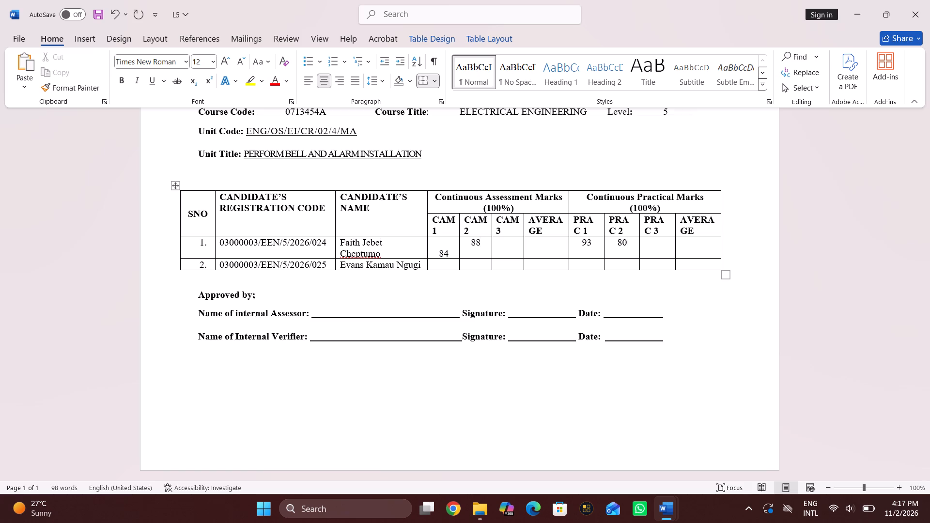
{"action": "left_click", "coordinate": [517, 250]}
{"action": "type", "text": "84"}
{"action": "left_click", "coordinate": [655, 249]}
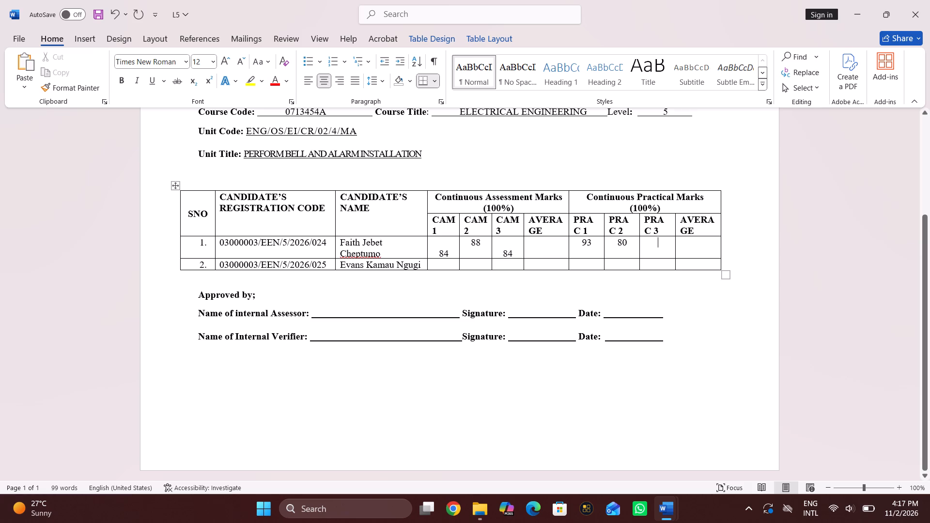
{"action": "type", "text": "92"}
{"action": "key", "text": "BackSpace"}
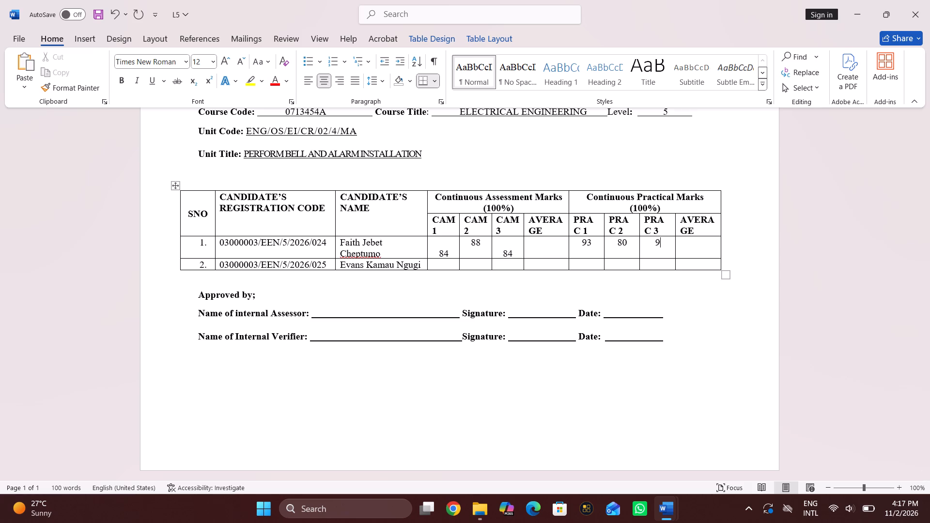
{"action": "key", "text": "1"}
Enter row 2's marks: 88, 92 and 92 for CAM 1 to 3, and 88, 88 and 87 for PRAC 1 to 3.
{"action": "left_click", "coordinate": [452, 262]}
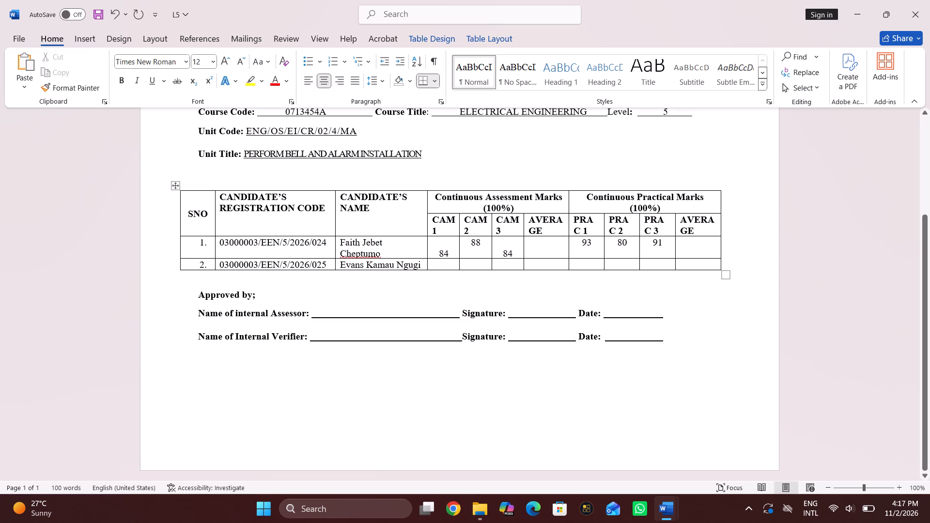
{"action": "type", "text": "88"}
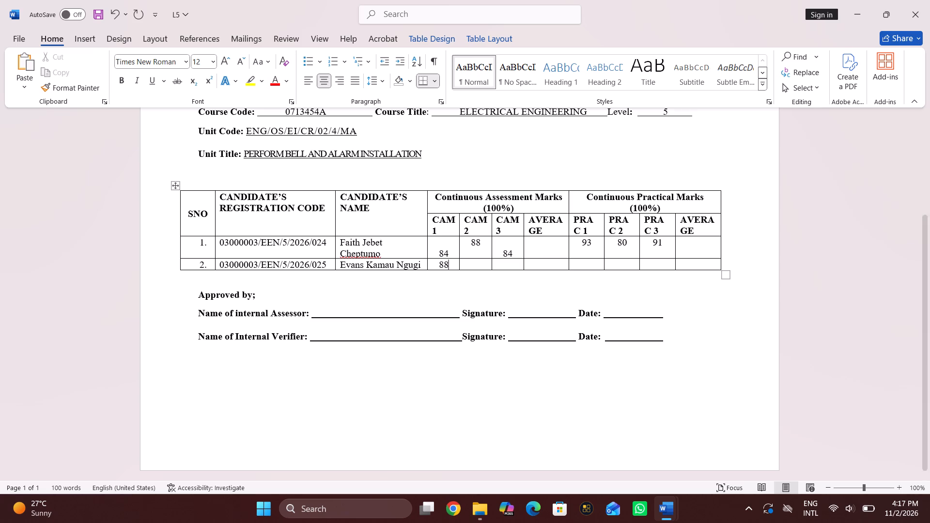
{"action": "left_click", "coordinate": [588, 262]}
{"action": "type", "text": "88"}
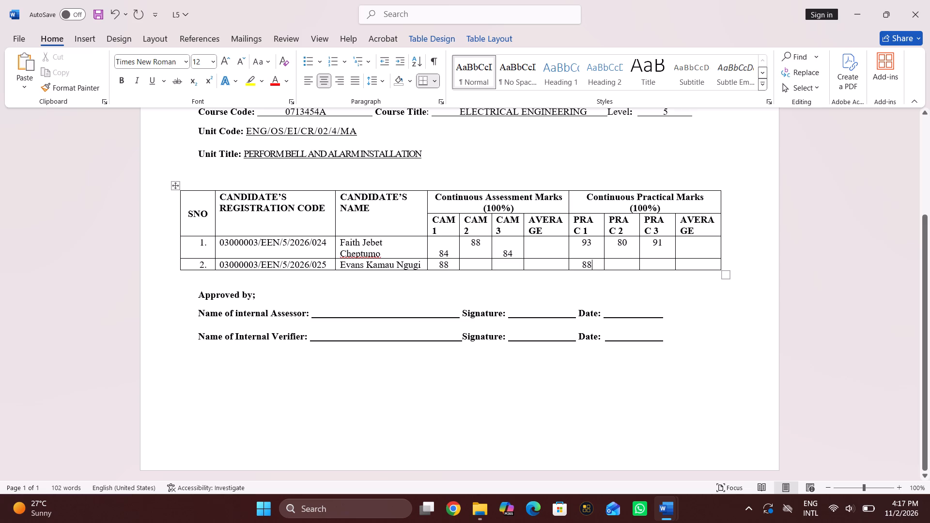
{"action": "left_click", "coordinate": [476, 262]}
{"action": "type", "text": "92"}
{"action": "left_click", "coordinate": [633, 266]}
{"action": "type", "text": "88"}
{"action": "left_click", "coordinate": [515, 264]}
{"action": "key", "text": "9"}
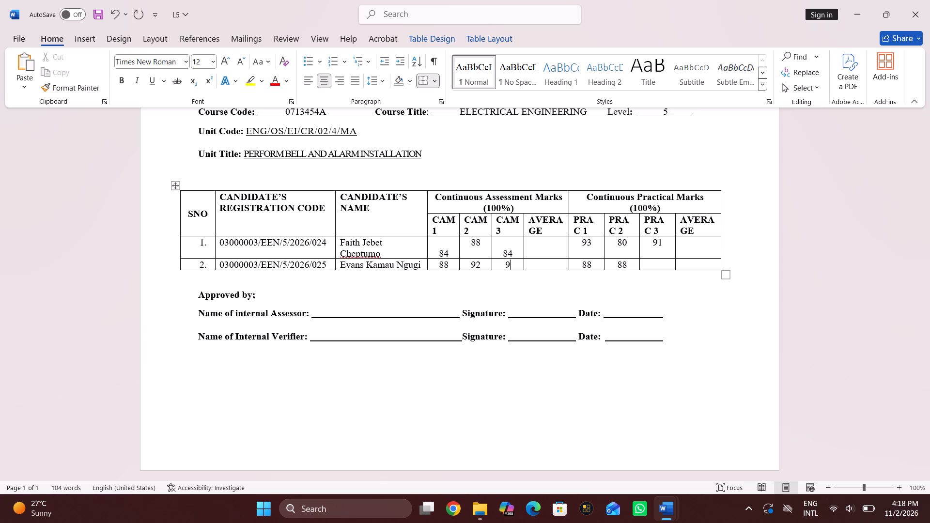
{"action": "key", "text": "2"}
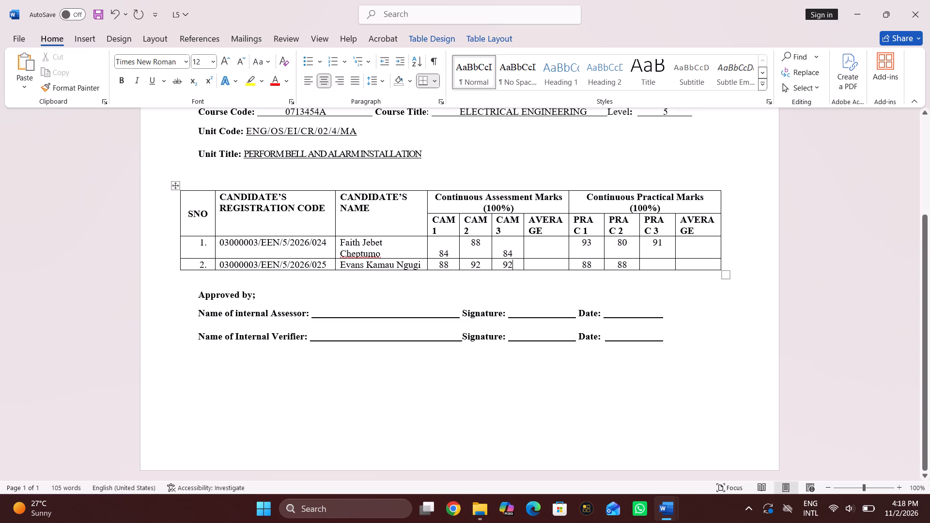
{"action": "left_click", "coordinate": [657, 266]}
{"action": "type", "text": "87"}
Move row 1's CAM 2, PRAC 1, PRAC 2 and PRAC 3 marks down one line within their cells to align with CAM 1.
{"action": "left_click", "coordinate": [469, 242]}
{"action": "key", "text": "Return"}
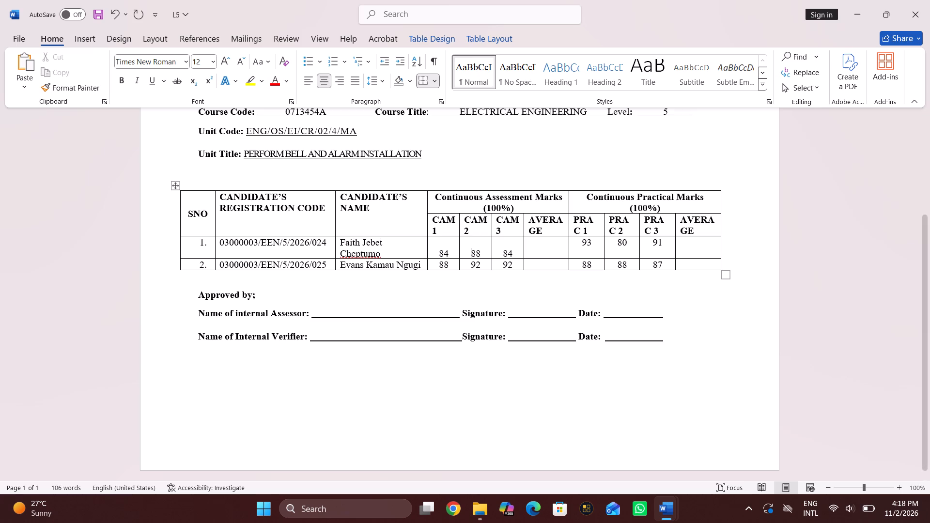
{"action": "left_click", "coordinate": [583, 241]}
{"action": "key", "text": "Return"}
{"action": "left_click", "coordinate": [618, 245]}
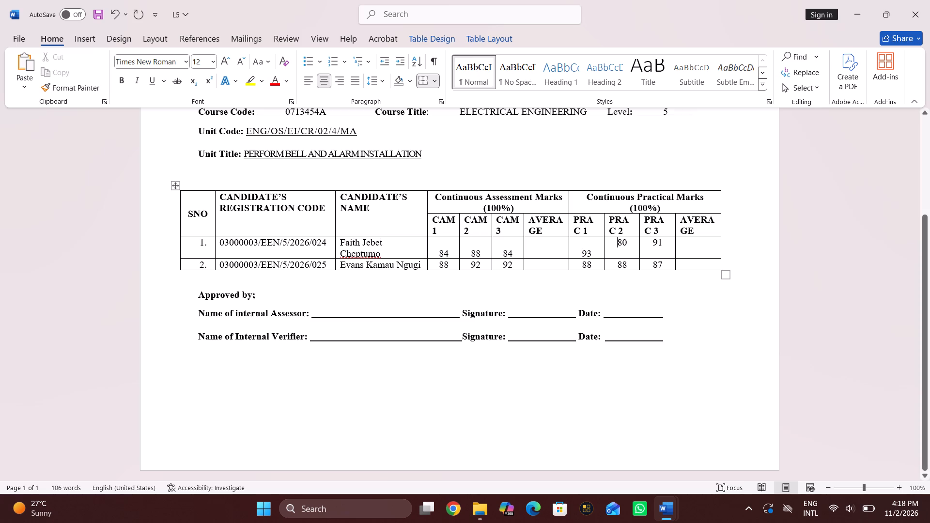
{"action": "key", "text": "Return"}
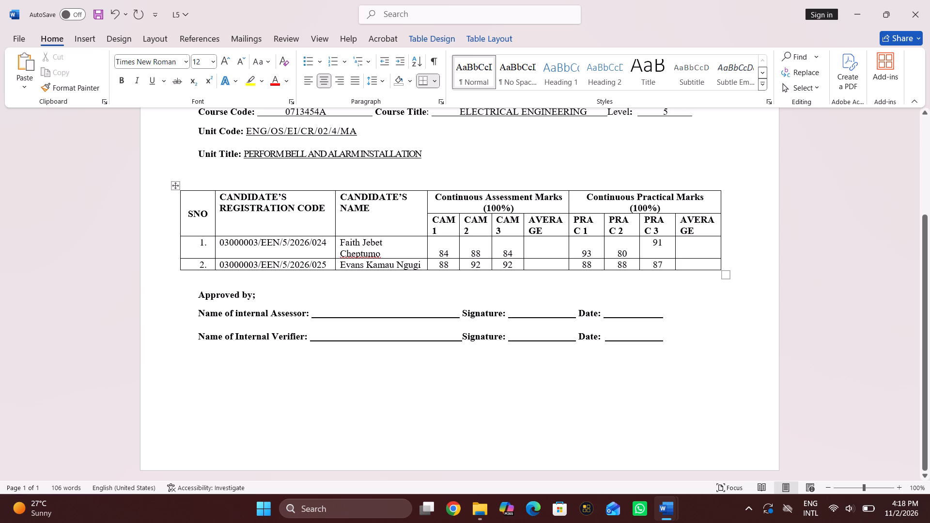
{"action": "left_click", "coordinate": [656, 241]}
{"action": "key", "text": "Left"}
{"action": "key", "text": "Return"}
Begin filling in row 1's assessment average in the L5 table.
{"action": "left_click", "coordinate": [551, 254]}
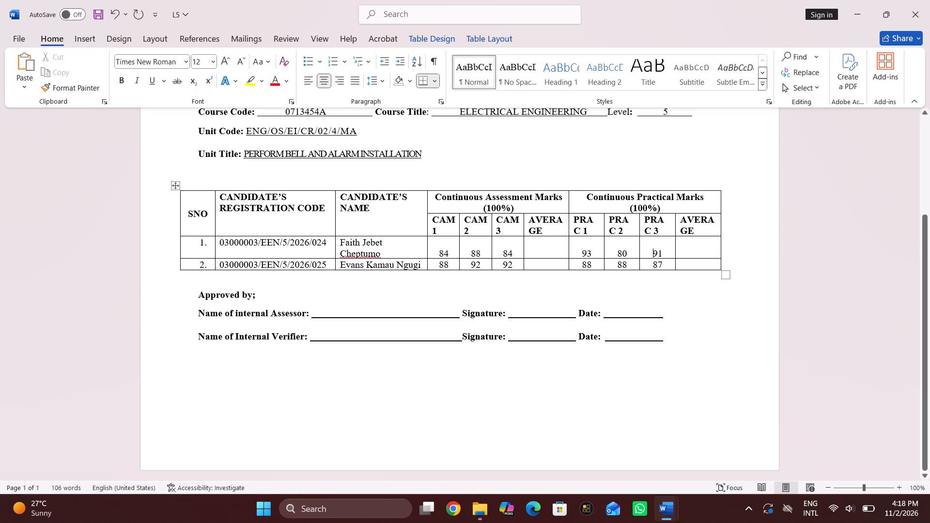
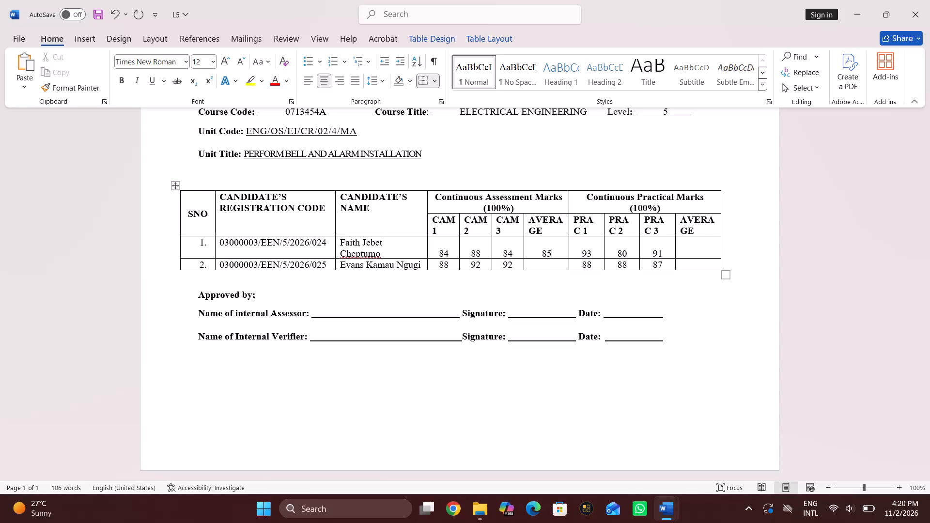
Fill in the remaining averages: 91 for row 2's assessment and 88 for both rows' practicals, moving row 1's down one line.
{"action": "left_click", "coordinate": [556, 263]}
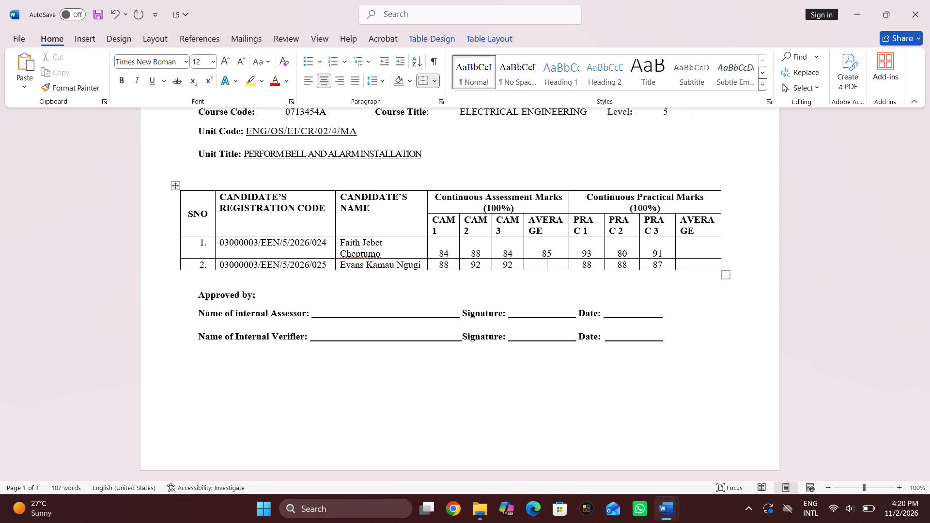
{"action": "type", "text": "91"}
{"action": "left_click", "coordinate": [696, 254]}
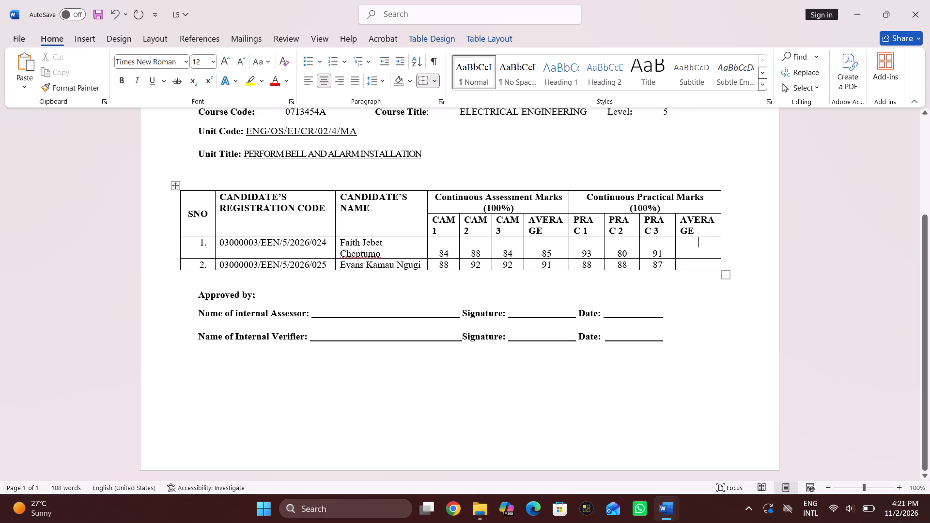
{"action": "type", "text": "88"}
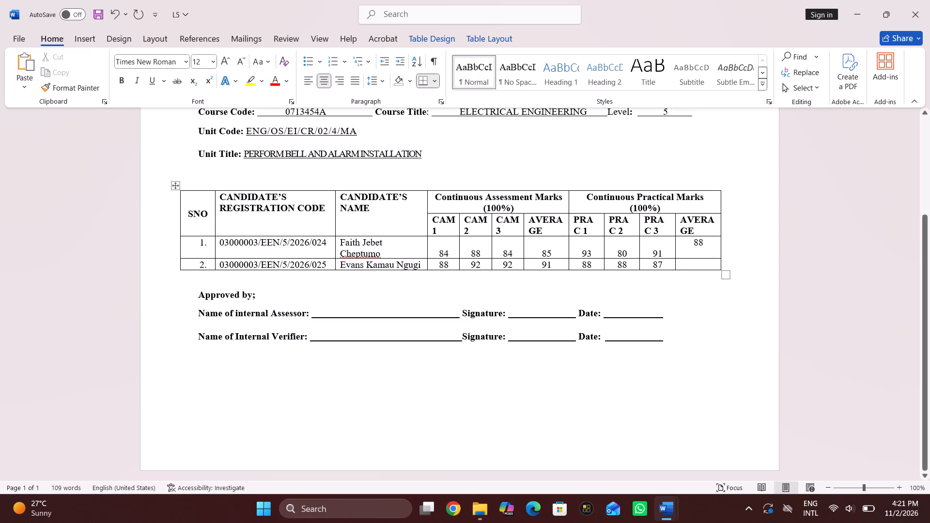
{"action": "left_click", "coordinate": [694, 243]}
{"action": "key", "text": "Return"}
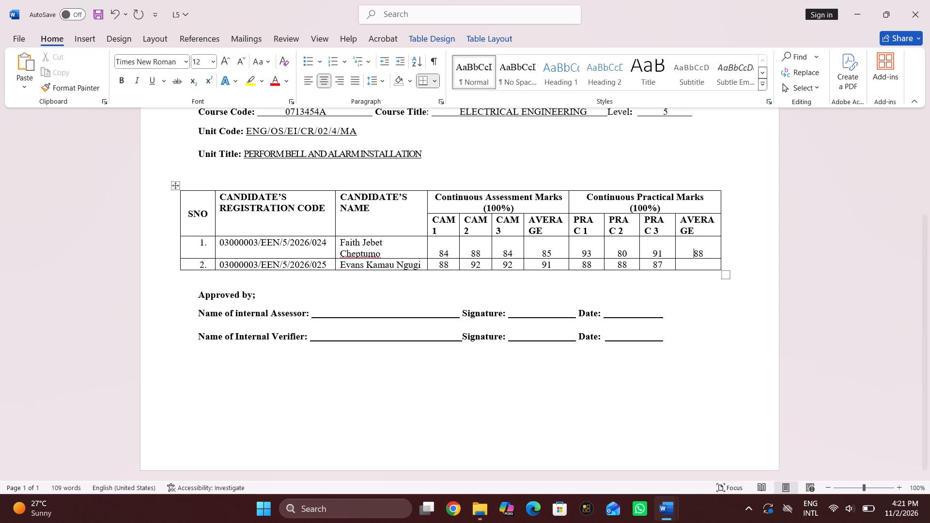
{"action": "left_click", "coordinate": [695, 263]}
{"action": "type", "text": "88"}
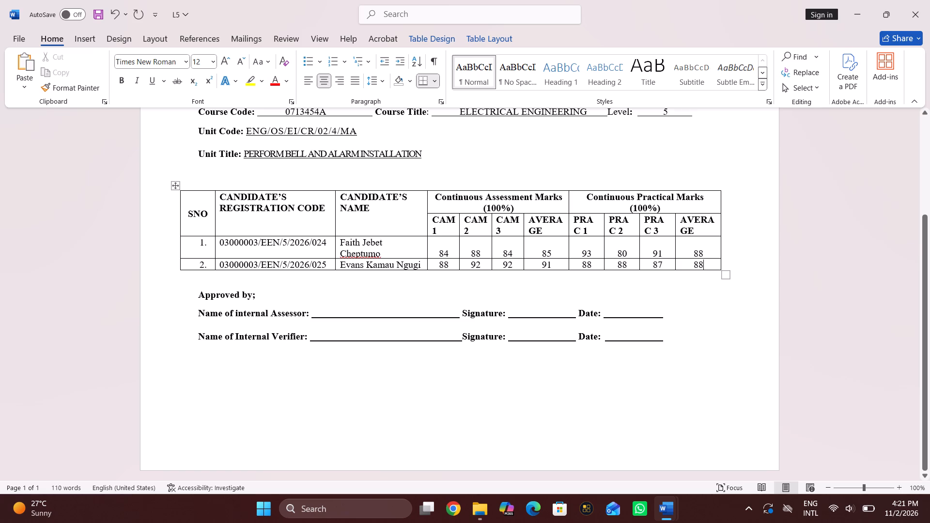
Save the L5 document and close it.
{"action": "scroll", "coordinate": [532, 283], "scroll_direction": "up", "scroll_amount": 5}
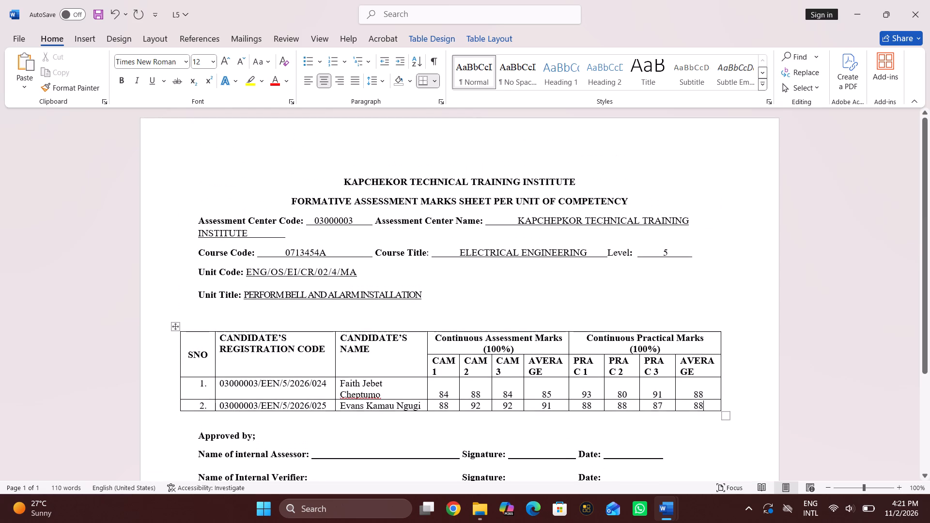
{"action": "left_click", "coordinate": [104, 14]}
{"action": "left_click", "coordinate": [104, 14]}
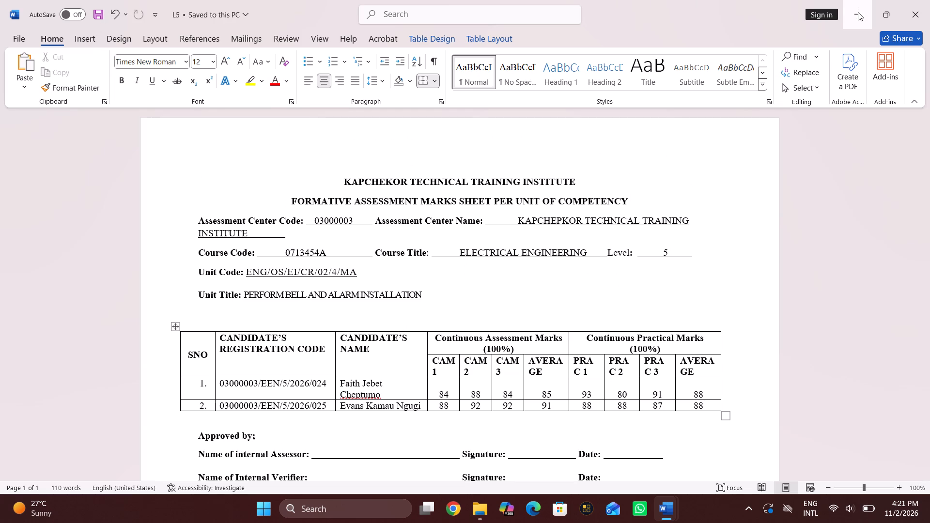
{"action": "left_click", "coordinate": [916, 11]}
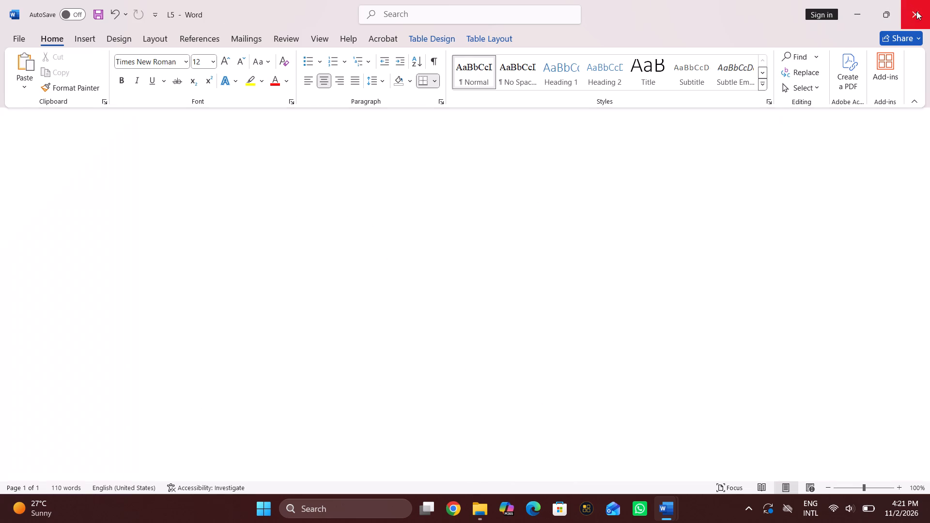
In the L4 document, enter row 2's marks: 80, 76 and 84 for CAM 1 to 3, and 91, 83 and 89 for PRAC 1 to 3.
{"action": "scroll", "coordinate": [470, 359], "scroll_direction": "down", "scroll_amount": 1}
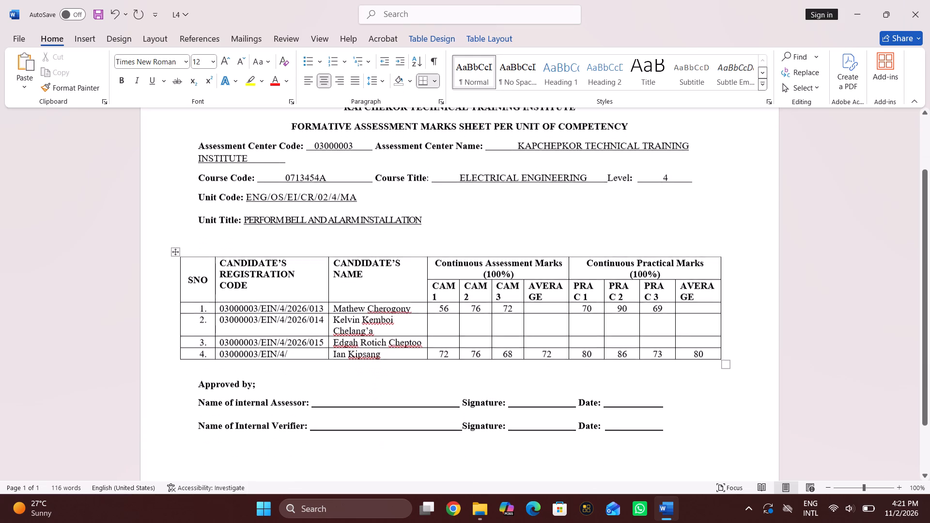
{"action": "left_click", "coordinate": [447, 329]}
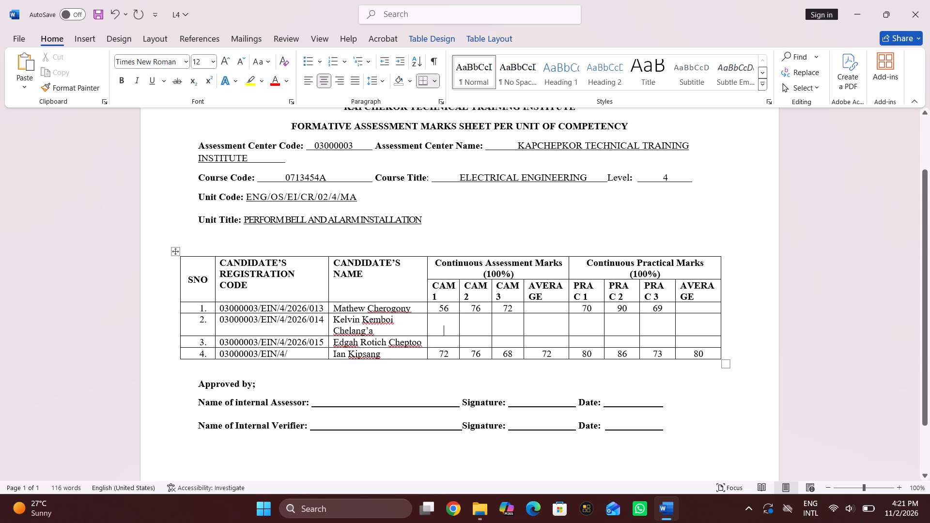
{"action": "type", "text": "80"}
{"action": "left_click", "coordinate": [582, 330]}
{"action": "type", "text": "91"}
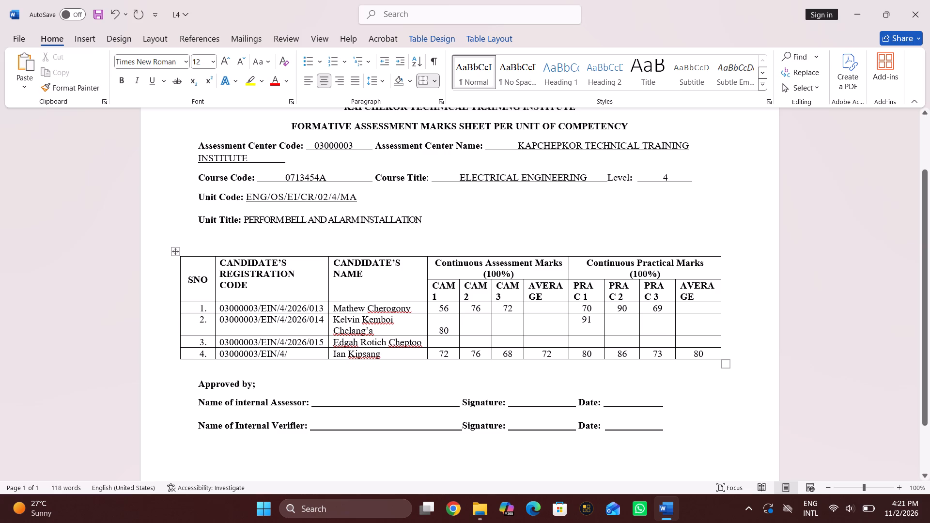
{"action": "left_click", "coordinate": [470, 329]}
{"action": "type", "text": "76"}
{"action": "left_click", "coordinate": [626, 321]}
{"action": "type", "text": "83"}
{"action": "left_click", "coordinate": [511, 329]}
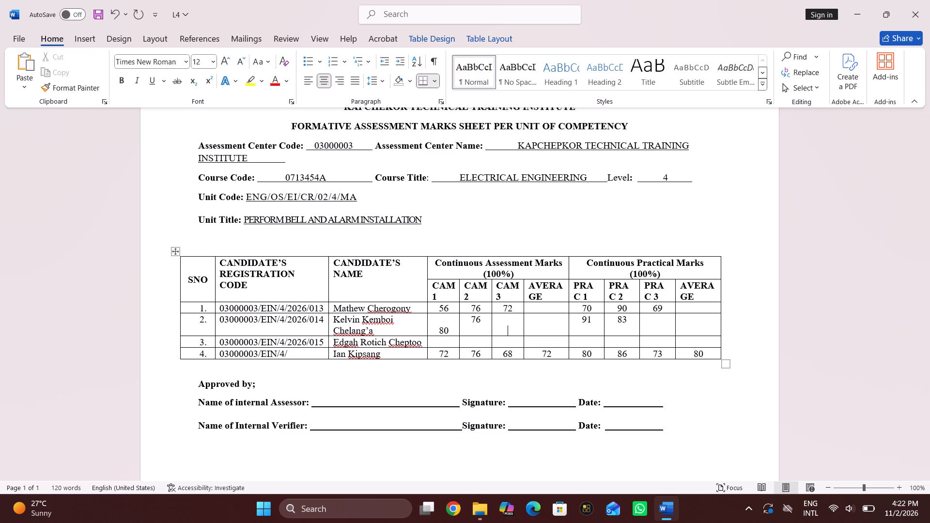
{"action": "type", "text": "84"}
{"action": "left_click", "coordinate": [654, 325]}
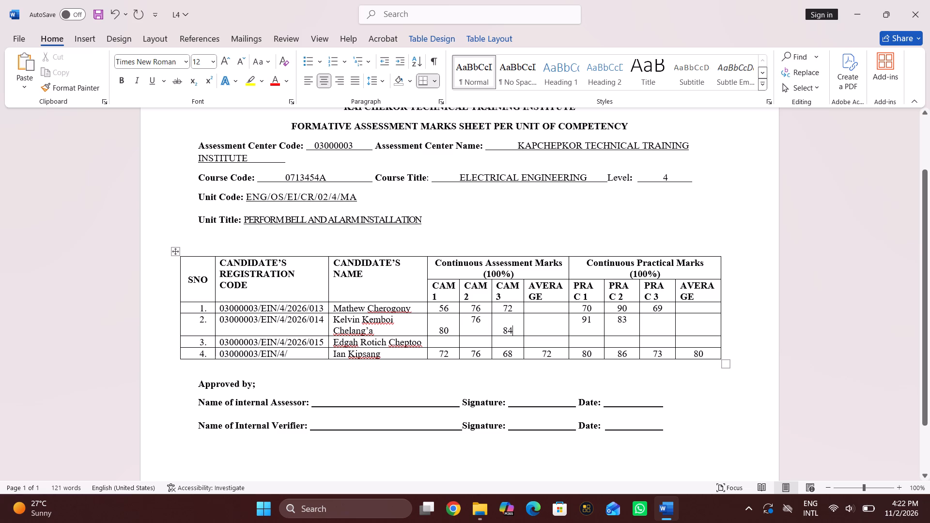
{"action": "type", "text": "89"}
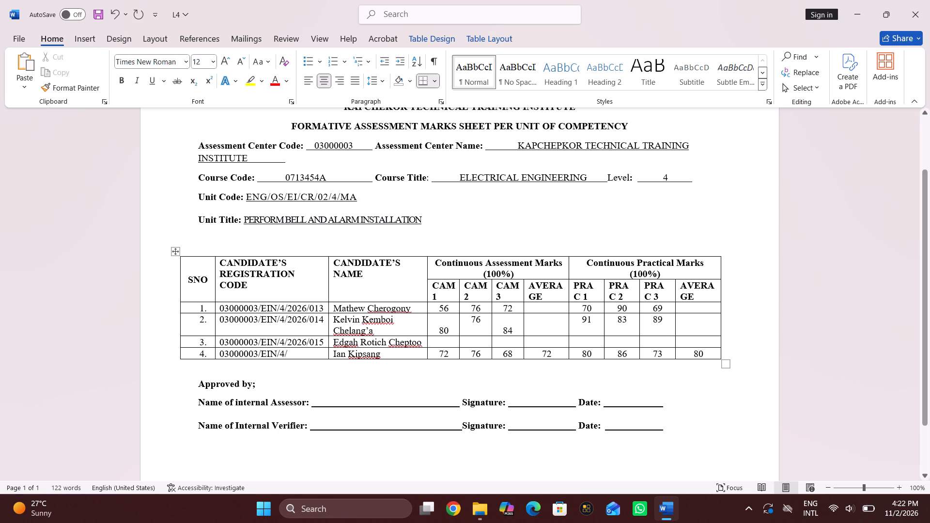
Enter row 3's marks: 68, 64 and 72 for CAM 1 to 3, and 71, 70 and 72 for PRAC 1 to 3.
{"action": "left_click", "coordinate": [450, 342]}
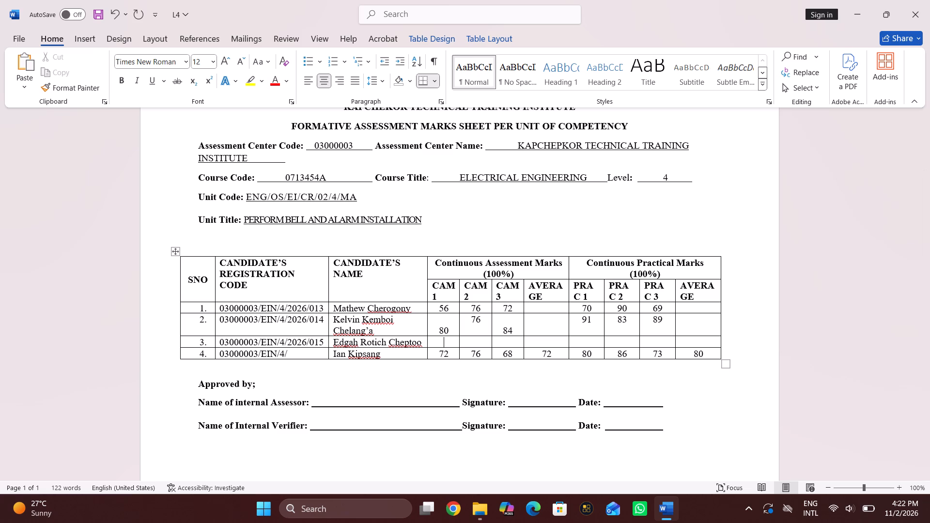
{"action": "type", "text": "68"}
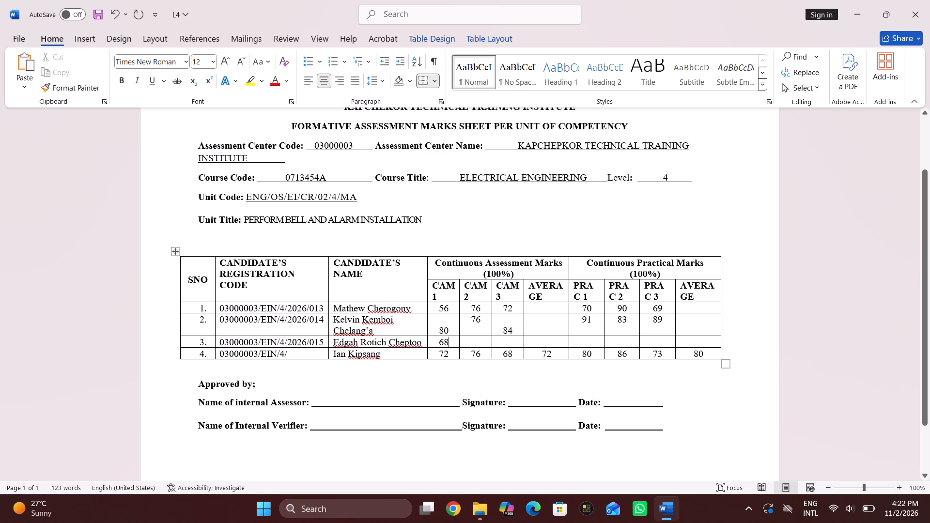
{"action": "left_click", "coordinate": [586, 342]}
{"action": "type", "text": "71"}
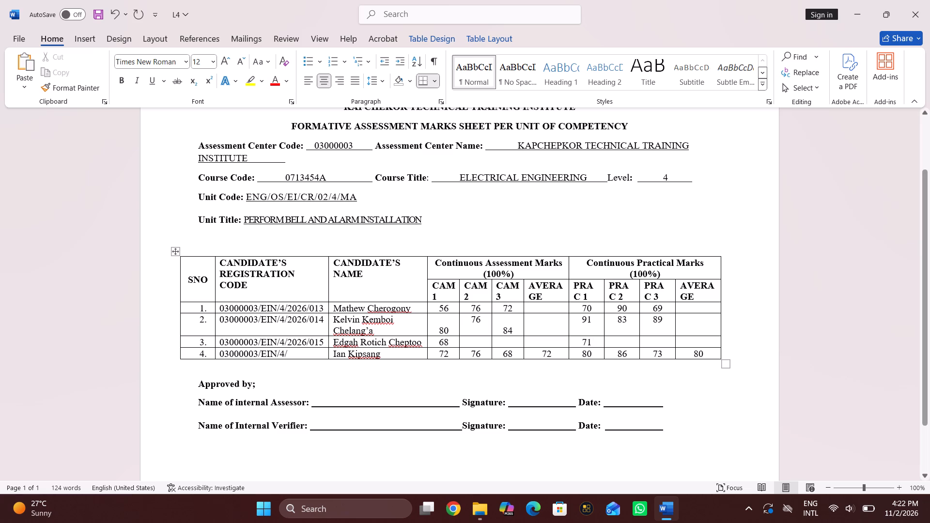
{"action": "left_click", "coordinate": [478, 342]}
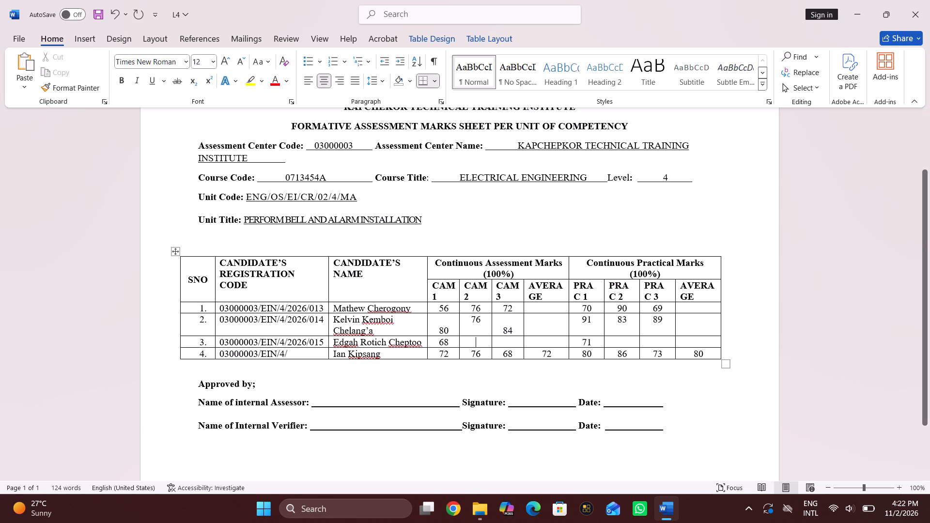
{"action": "type", "text": "64"}
{"action": "left_click", "coordinate": [625, 339]}
{"action": "type", "text": "70"}
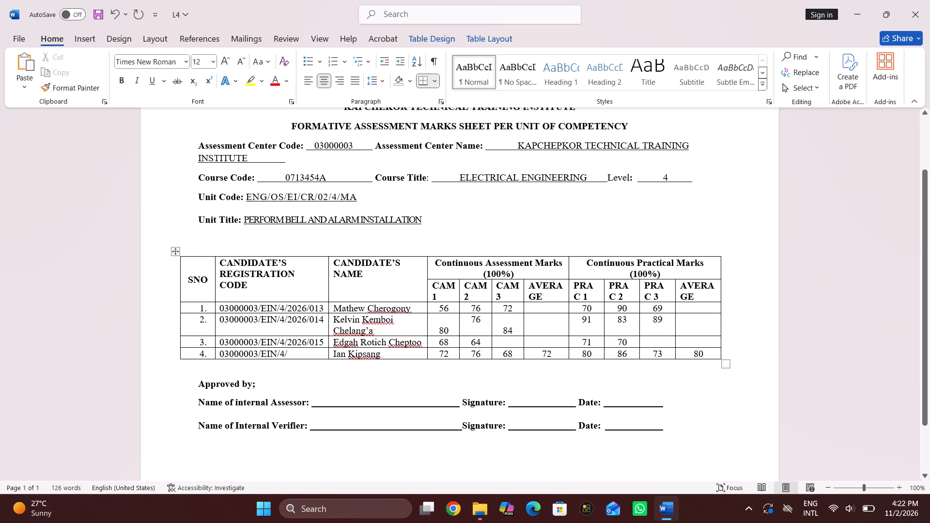
{"action": "left_click", "coordinate": [513, 342]}
{"action": "type", "text": "72"}
{"action": "left_click", "coordinate": [656, 341]}
{"action": "type", "text": "72"}
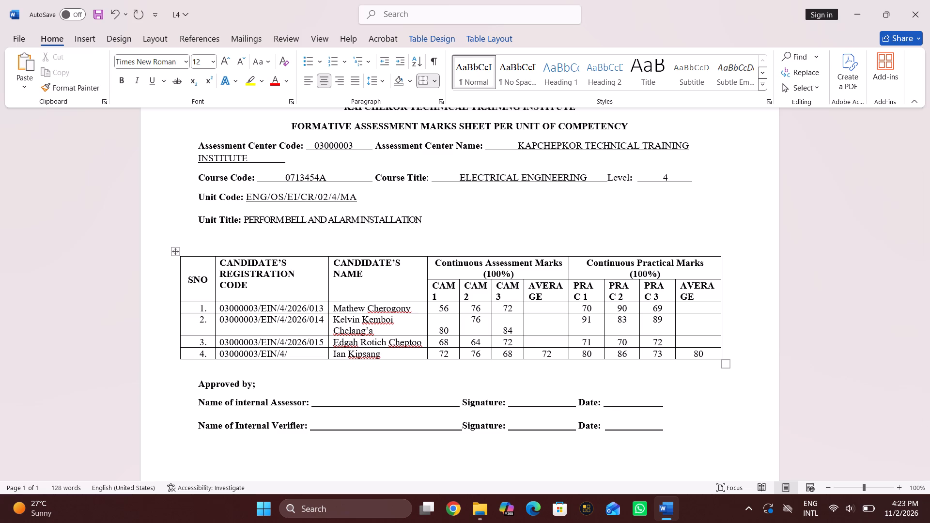
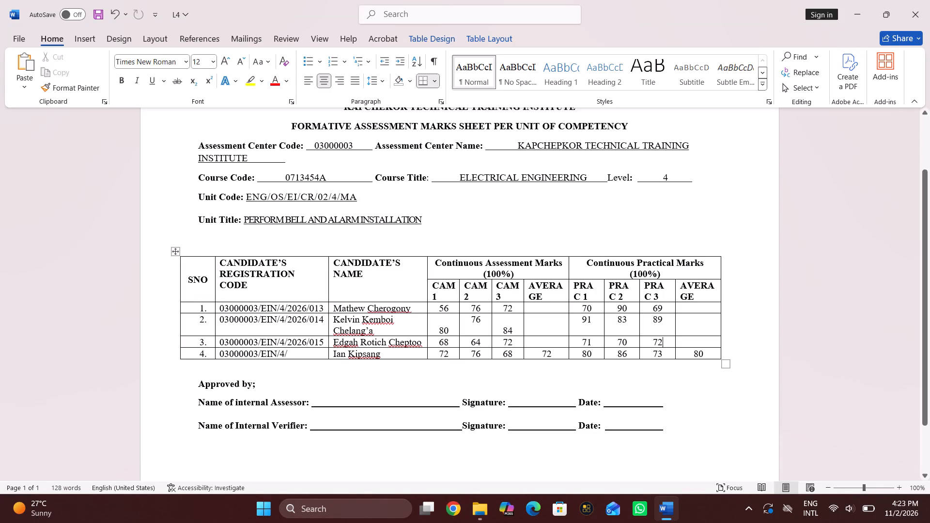
Enter the assessment averages 68, 80 and 68 for rows 1 to 3, moving row 2's CAM 2 mark down one line.
{"action": "left_click", "coordinate": [548, 308]}
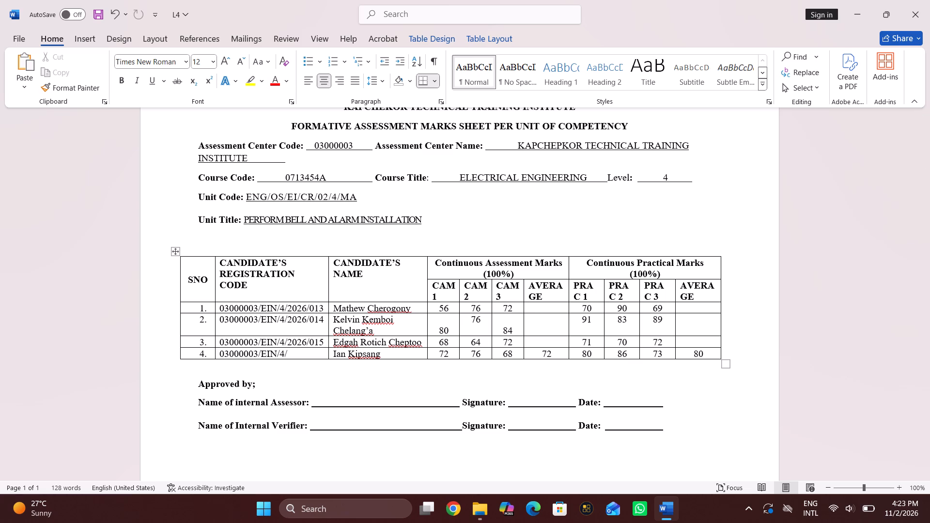
{"action": "type", "text": "68"}
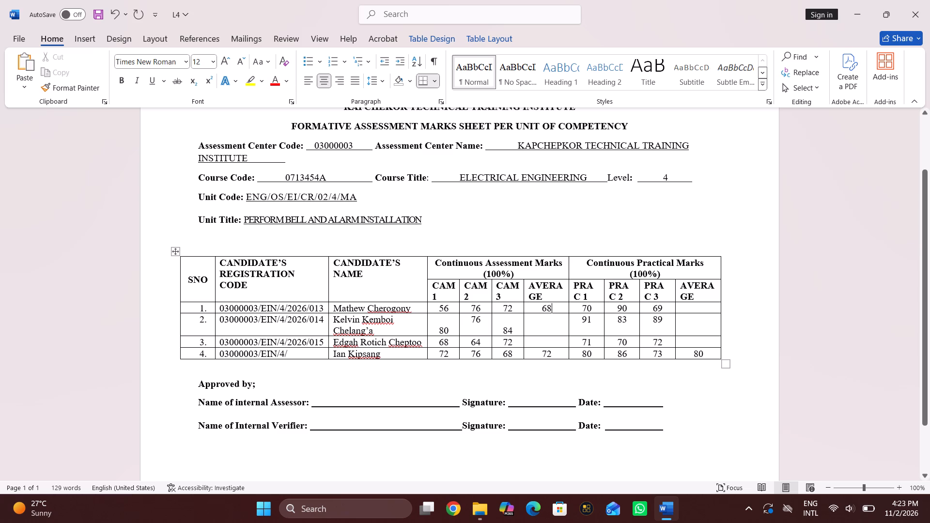
{"action": "left_click", "coordinate": [472, 321]}
{"action": "key", "text": "Return"}
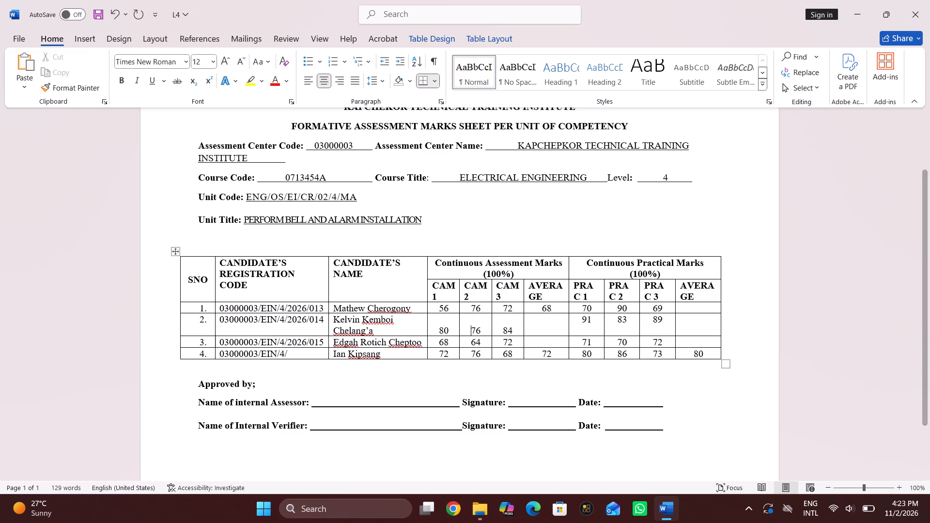
{"action": "left_click", "coordinate": [548, 325]}
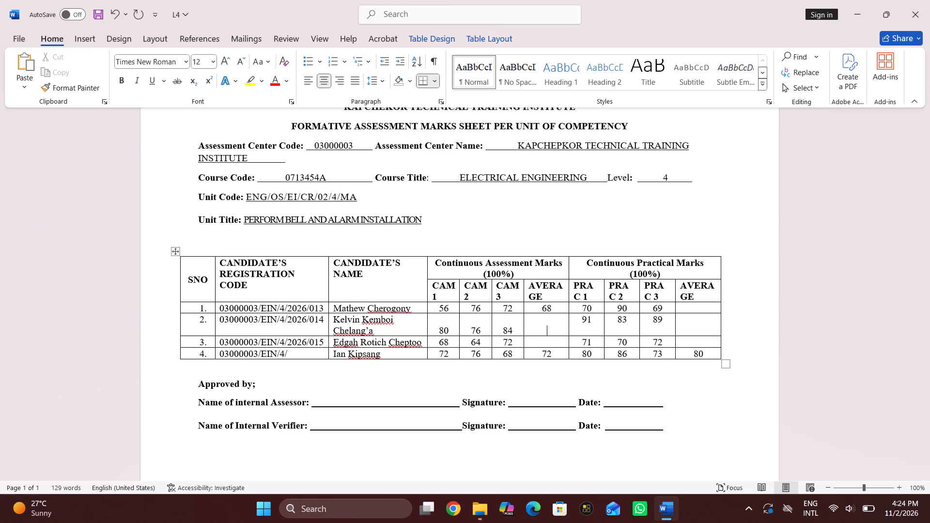
{"action": "type", "text": "80"}
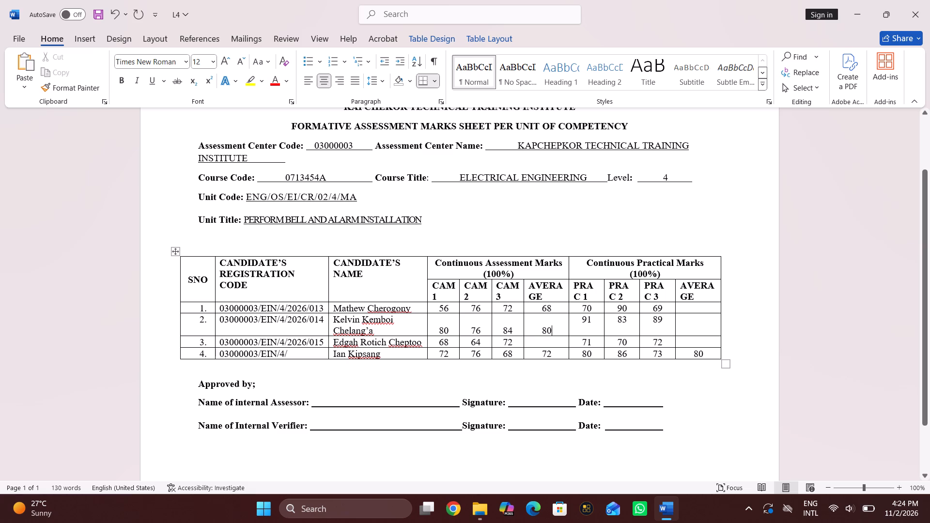
{"action": "left_click", "coordinate": [547, 341]}
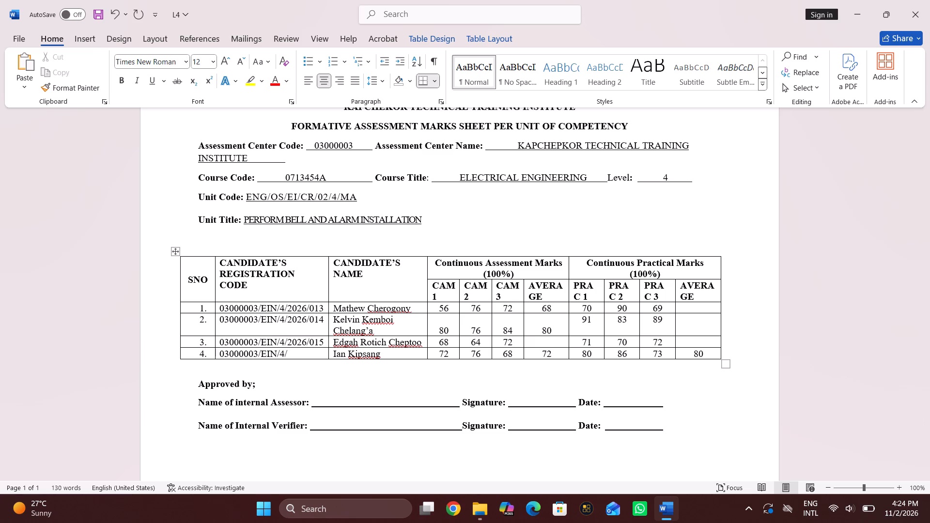
{"action": "type", "text": "68"}
Enter practical averages of 76 for row 1 and 88 for row 2, moving row 2's PRAC 1 to 3 marks down one line.
{"action": "left_click", "coordinate": [698, 306]}
{"action": "type", "text": "76"}
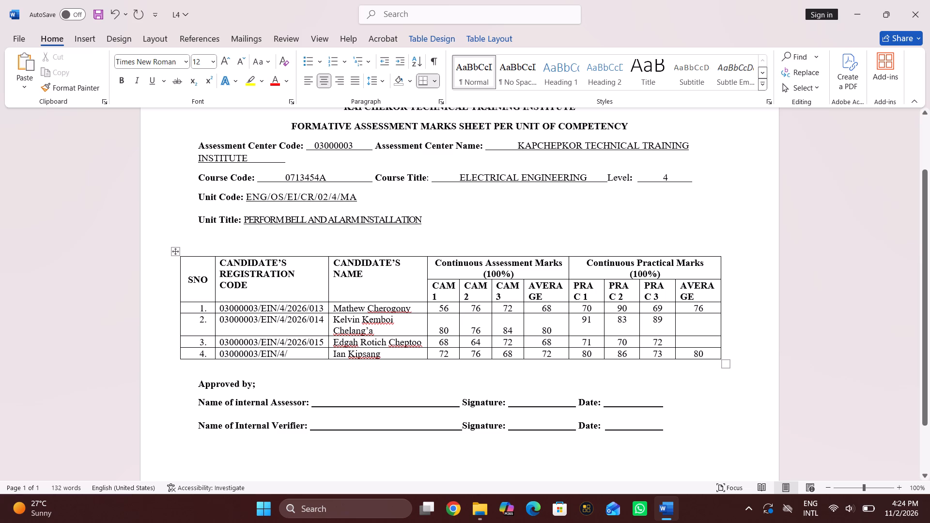
{"action": "left_click", "coordinate": [697, 321]}
{"action": "left_click", "coordinate": [584, 320]}
{"action": "key", "text": "Return"}
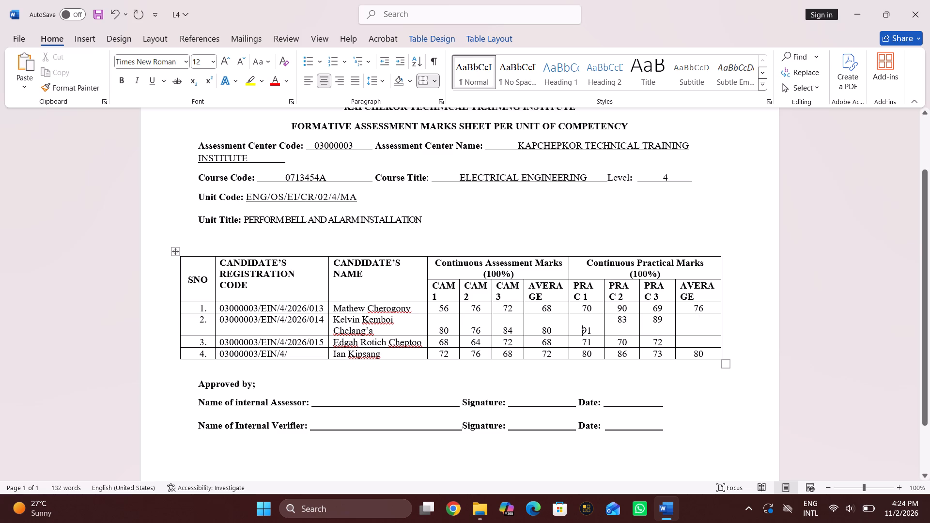
{"action": "left_click", "coordinate": [620, 317]}
{"action": "key", "text": "Left"}
{"action": "key", "text": "Return"}
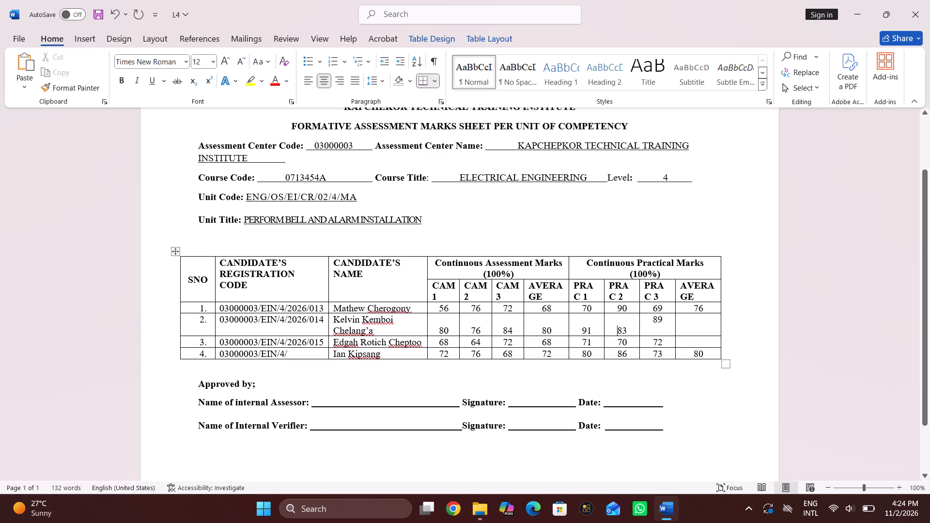
{"action": "left_click", "coordinate": [653, 317]}
{"action": "key", "text": "Return"}
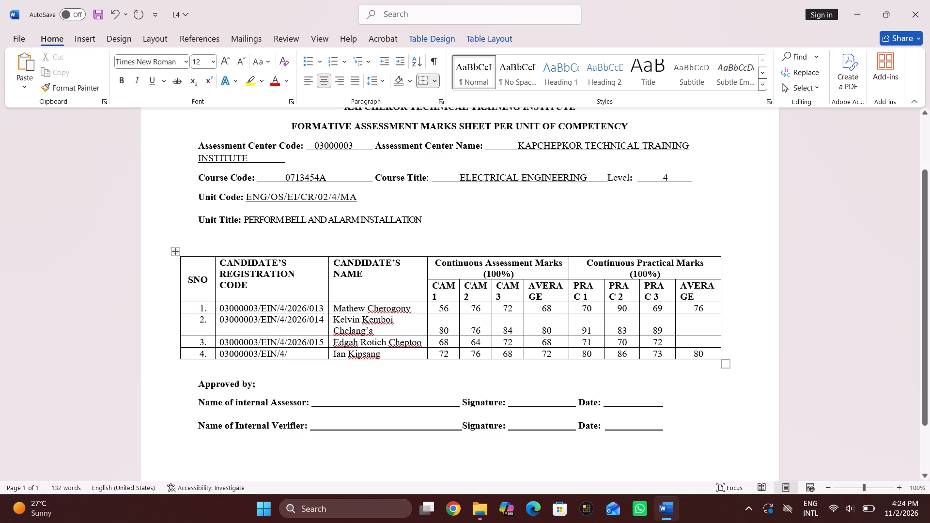
{"action": "left_click", "coordinate": [693, 331]}
{"action": "key", "text": "Return"}
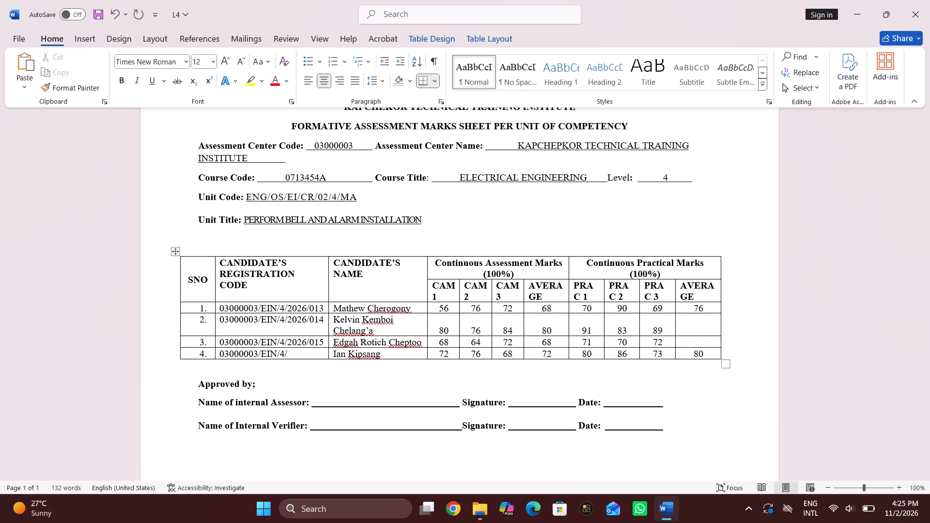
{"action": "type", "text": "88"}
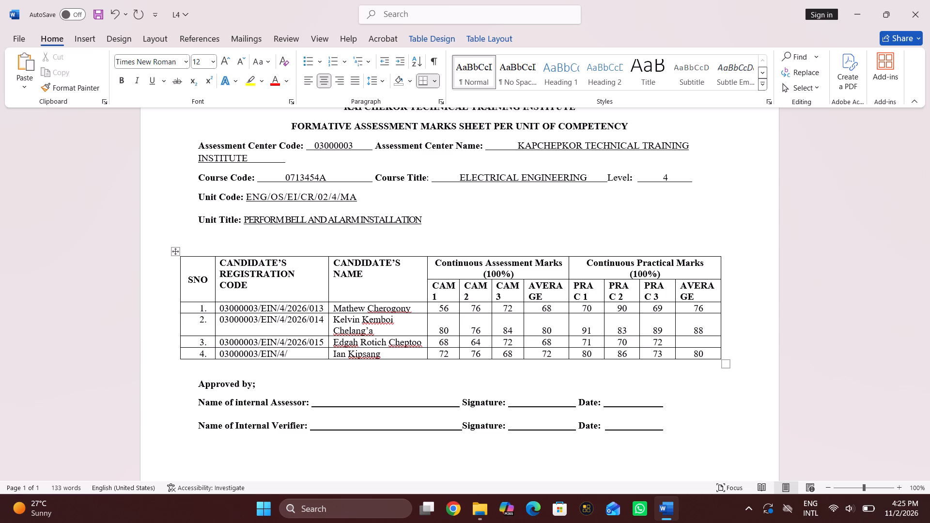
Enter a practical average of 71 for row 3 of the marks table.
{"action": "left_click", "coordinate": [695, 341]}
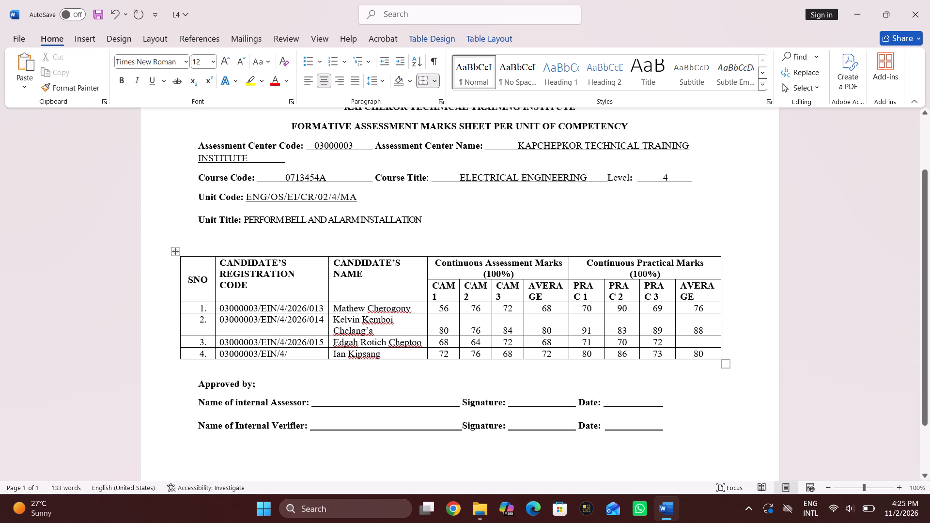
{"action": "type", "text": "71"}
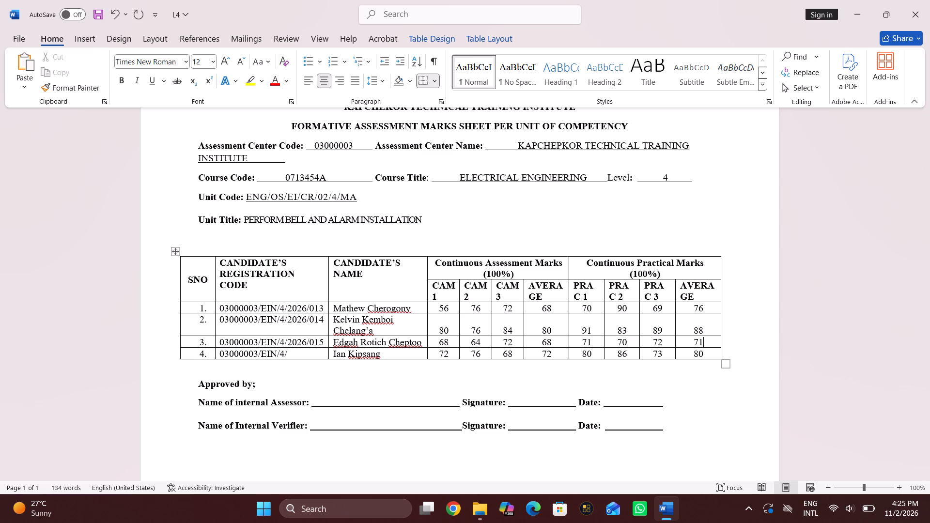
Save the completed L4 marks sheet and close the document.
{"action": "scroll", "coordinate": [695, 341], "scroll_direction": "down", "scroll_amount": 4}
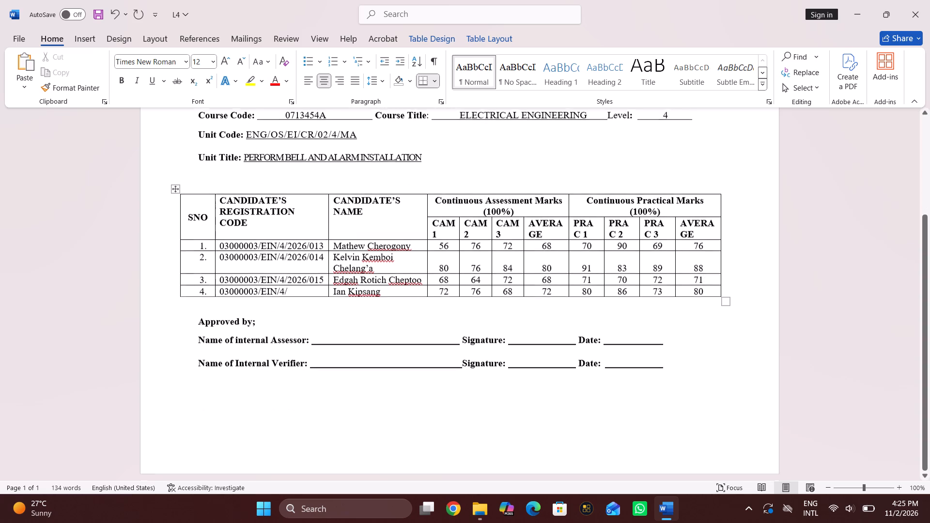
{"action": "scroll", "coordinate": [695, 341], "scroll_direction": "down", "scroll_amount": 2}
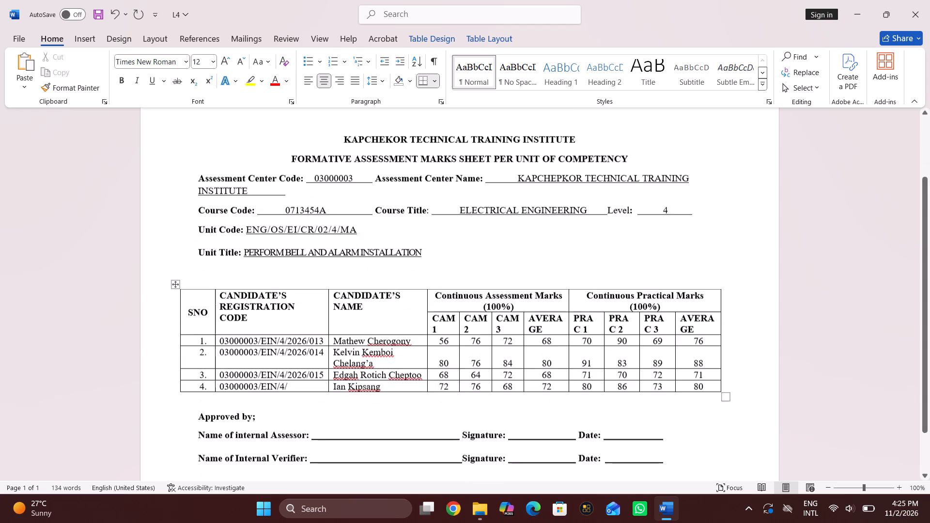
{"action": "scroll", "coordinate": [695, 341], "scroll_direction": "down", "scroll_amount": 6}
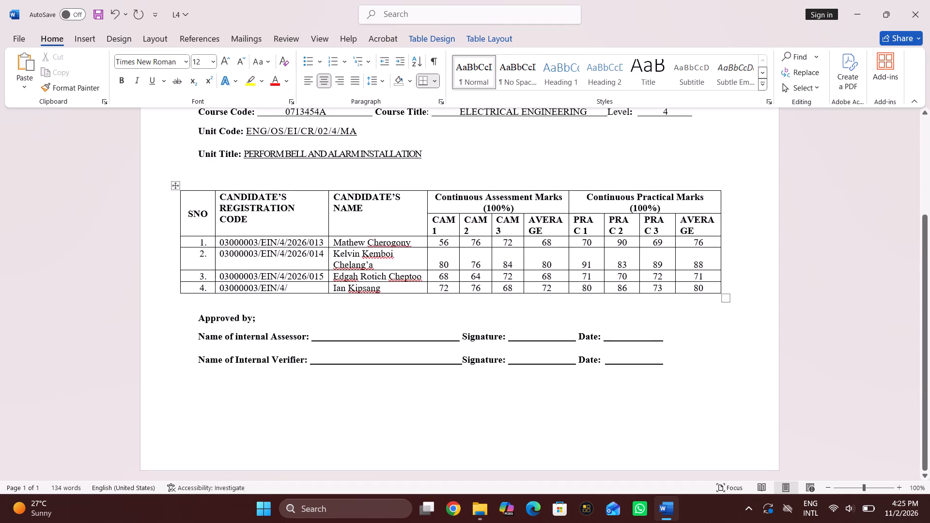
{"action": "left_click", "coordinate": [98, 15]}
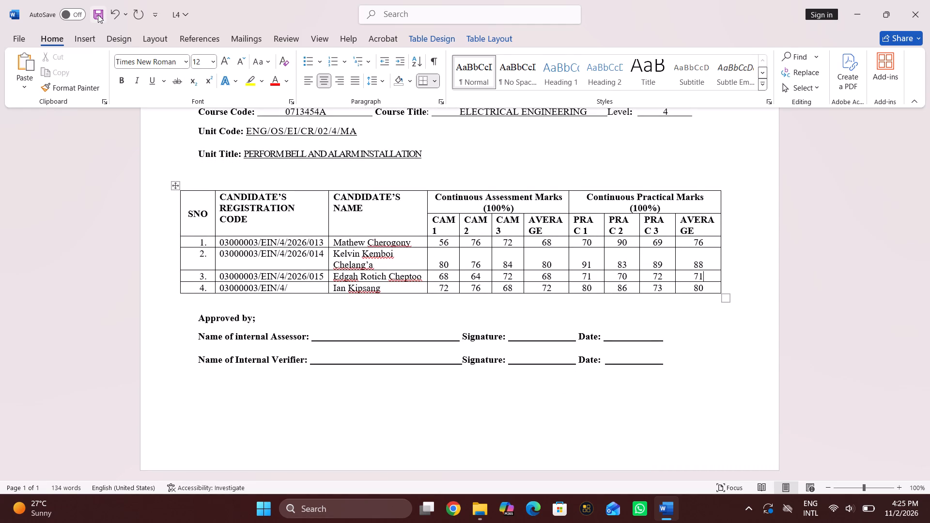
{"action": "double_click", "coordinate": [98, 15]}
{"action": "left_click", "coordinate": [915, 9]}
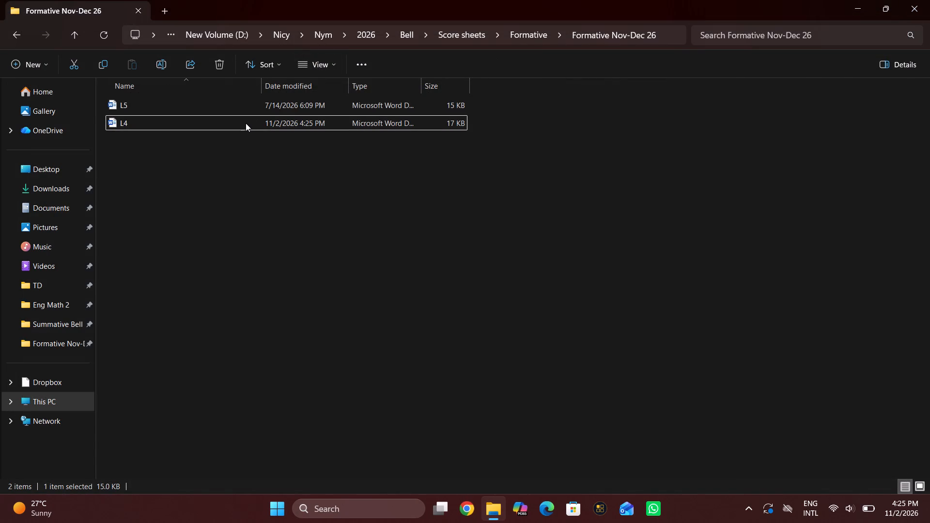
Select both the L4 and L5 documents in the Formative Nov-Dec 26 folder and start sharing them together.
{"action": "left_click", "coordinate": [246, 123]}
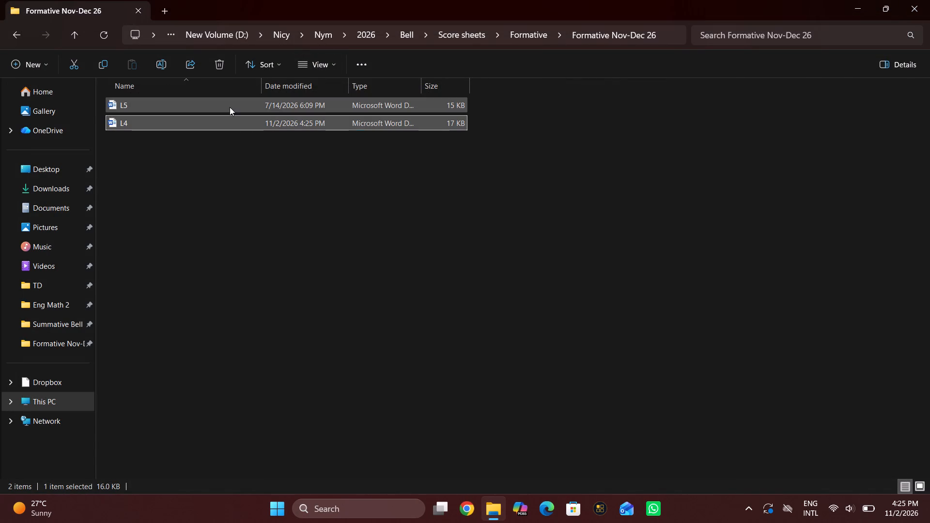
{"action": "left_click", "coordinate": [230, 107], "text": "ctrl"}
{"action": "right_click", "coordinate": [231, 111]}
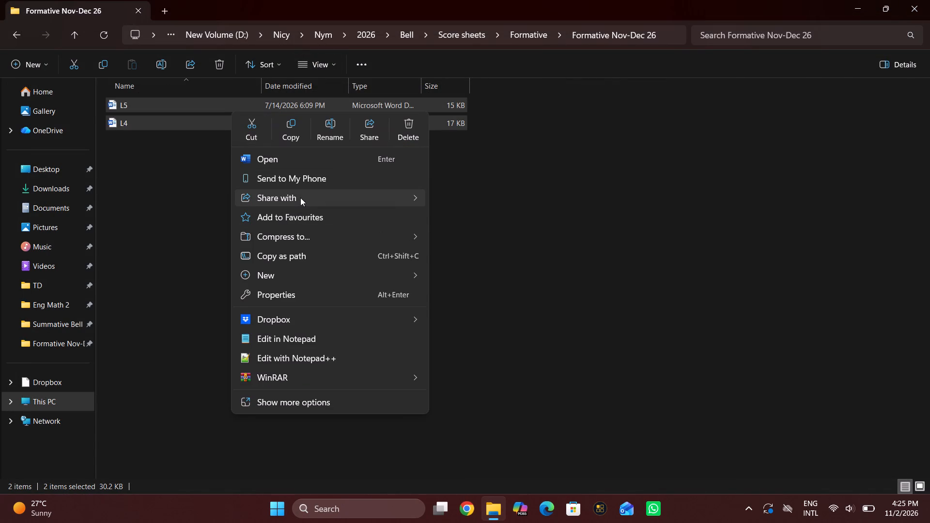
{"action": "left_click", "coordinate": [456, 196]}
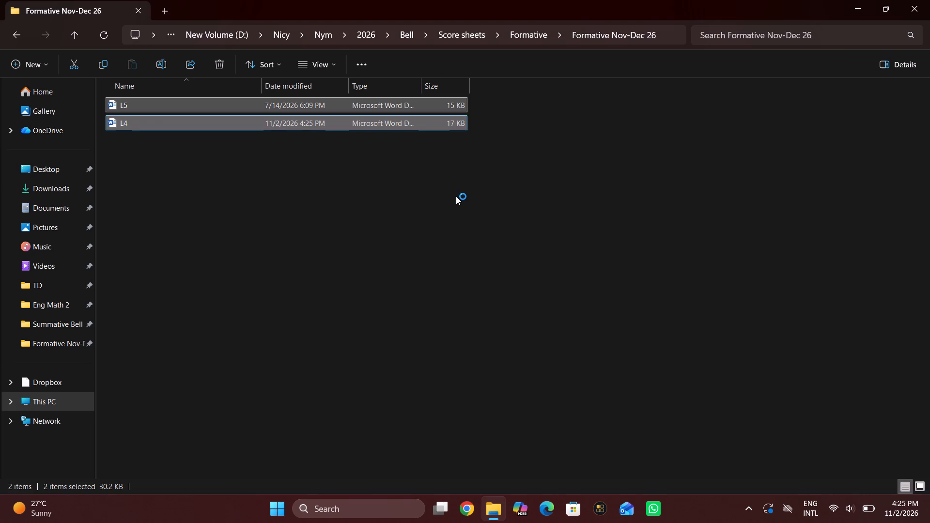